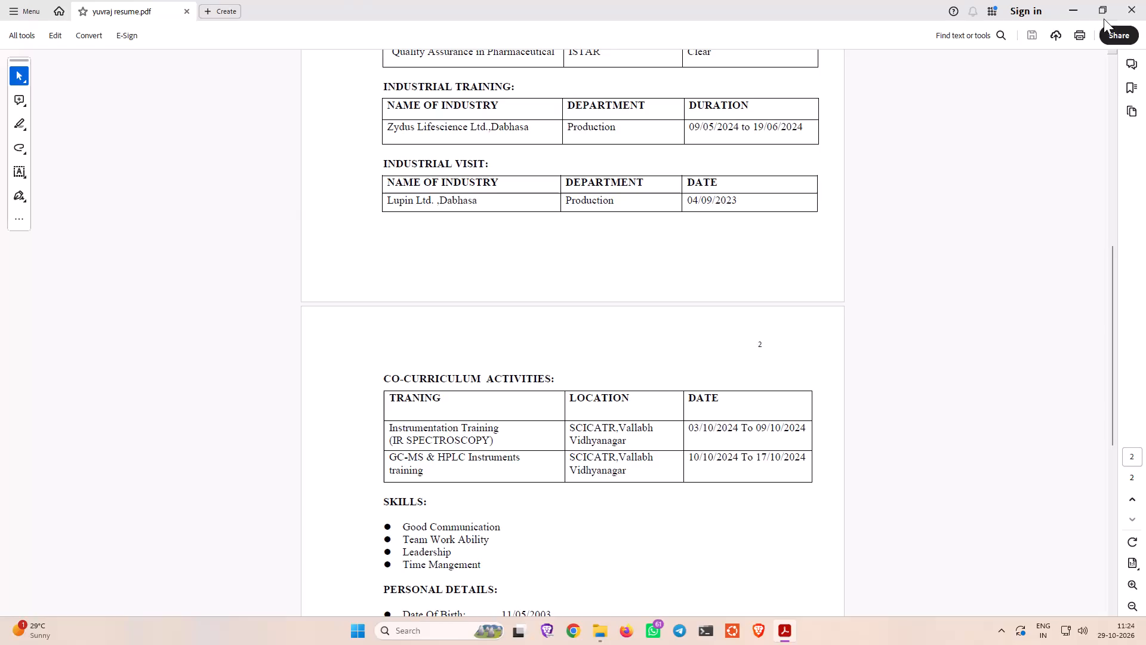
Close the resume PDF and show the recent files on File Explorer's Home page.
left_click(1132, 12)
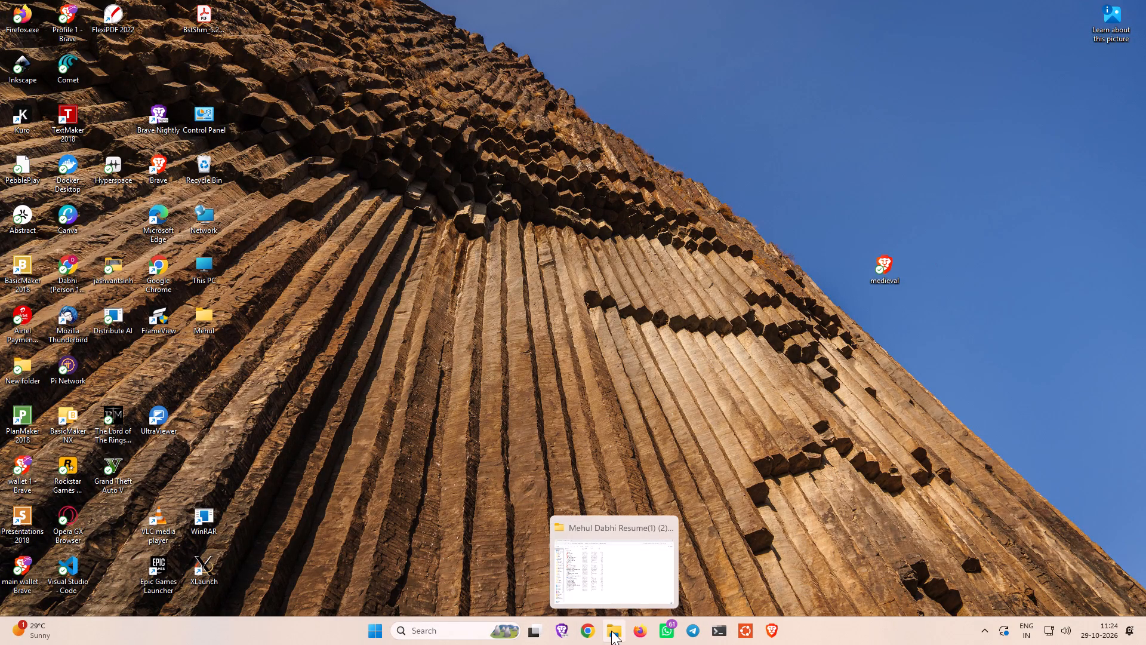
left_click(615, 547)
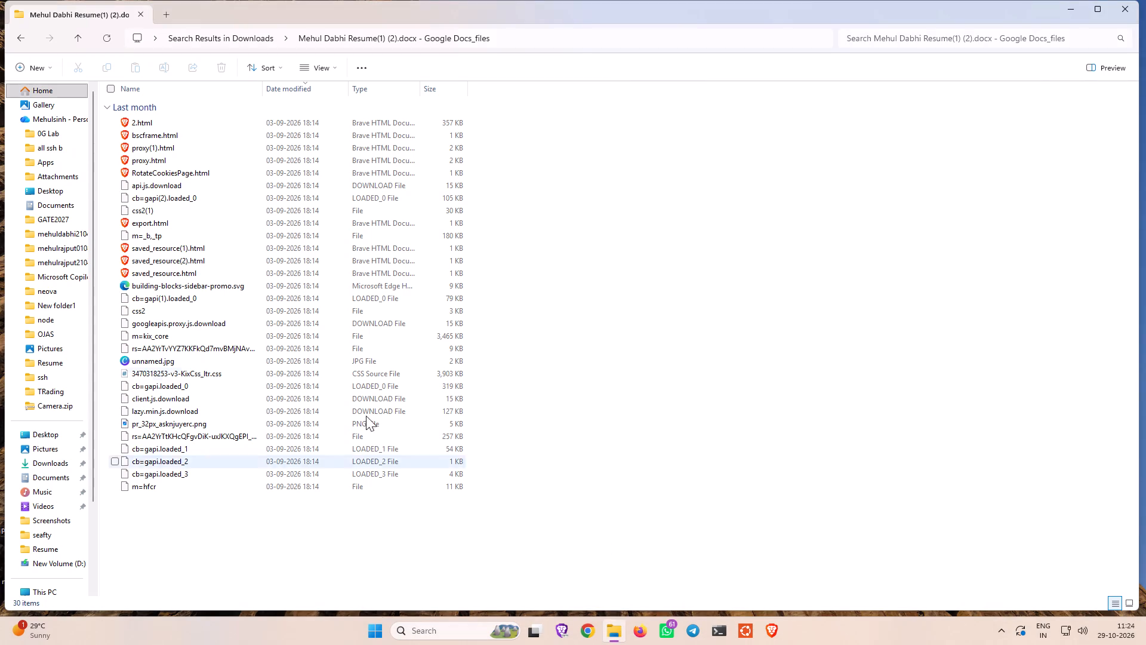
left_click(44, 95)
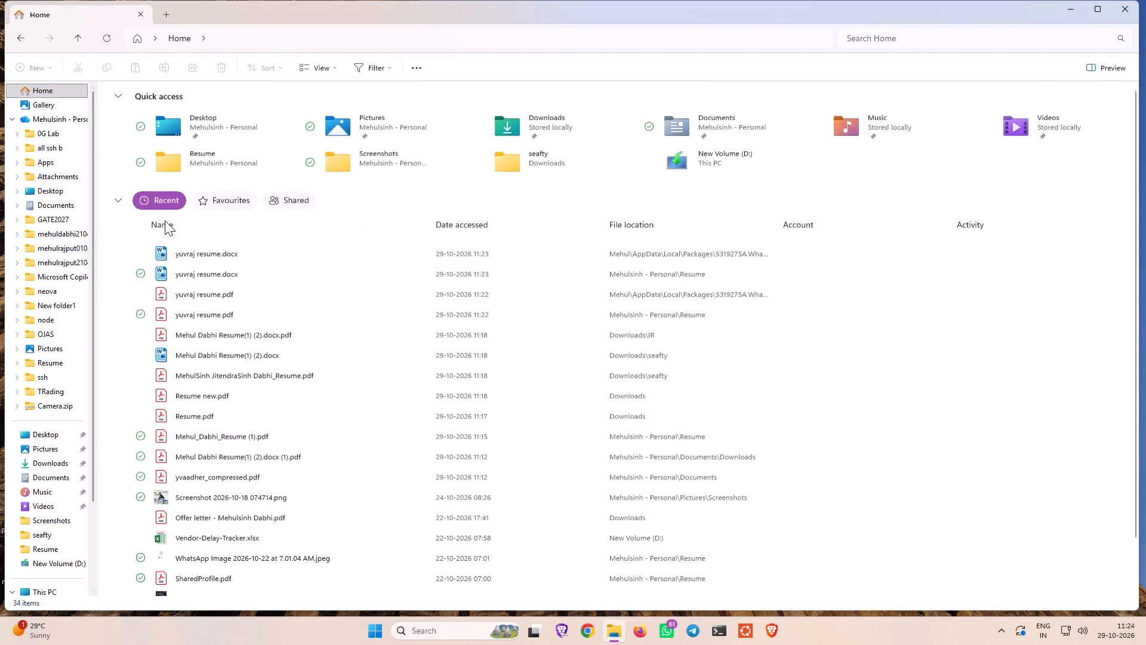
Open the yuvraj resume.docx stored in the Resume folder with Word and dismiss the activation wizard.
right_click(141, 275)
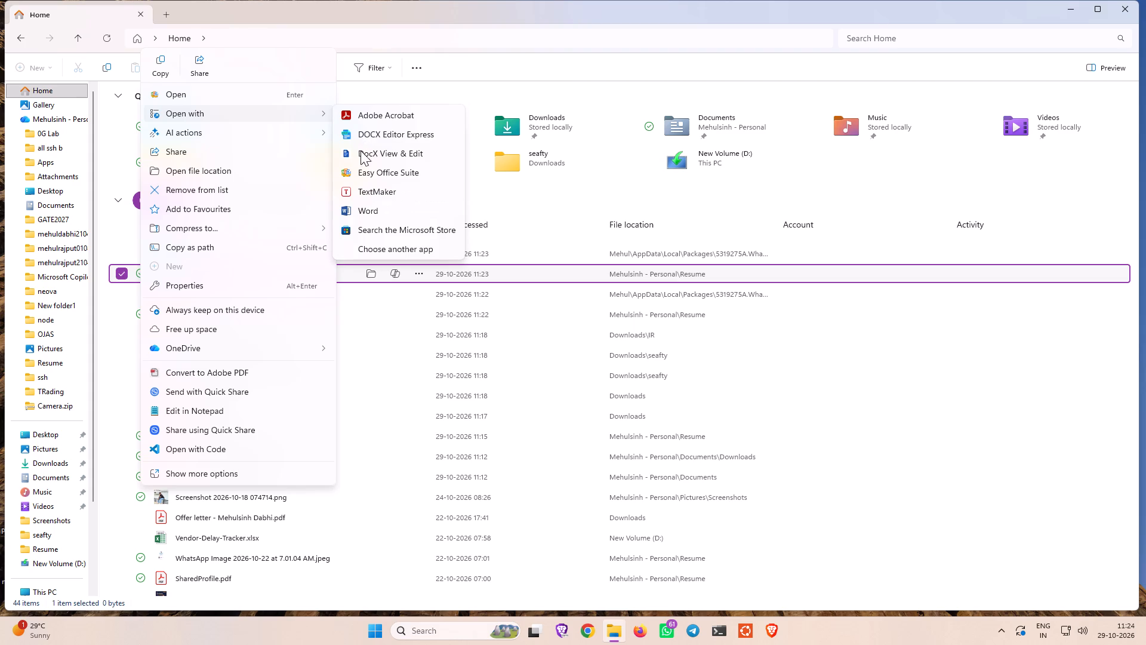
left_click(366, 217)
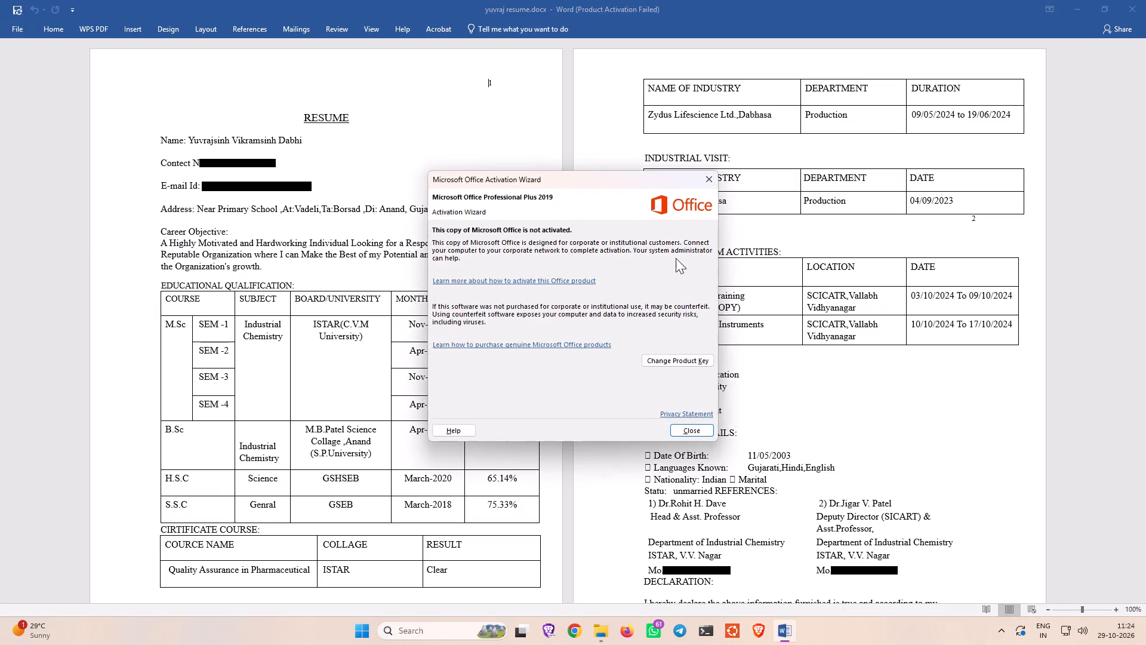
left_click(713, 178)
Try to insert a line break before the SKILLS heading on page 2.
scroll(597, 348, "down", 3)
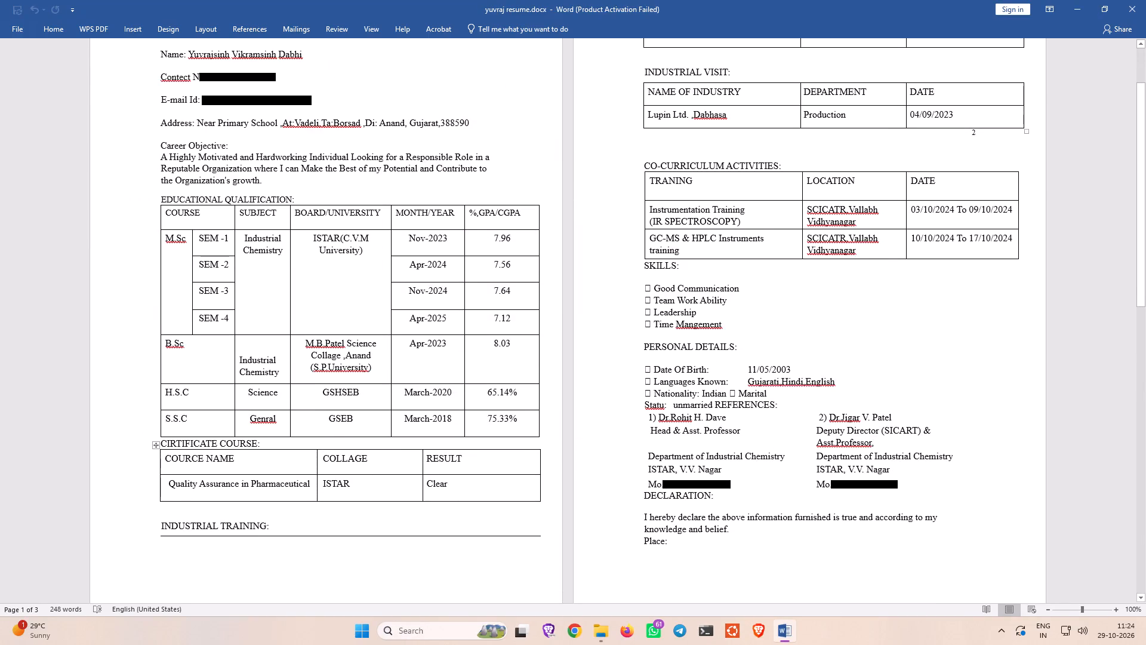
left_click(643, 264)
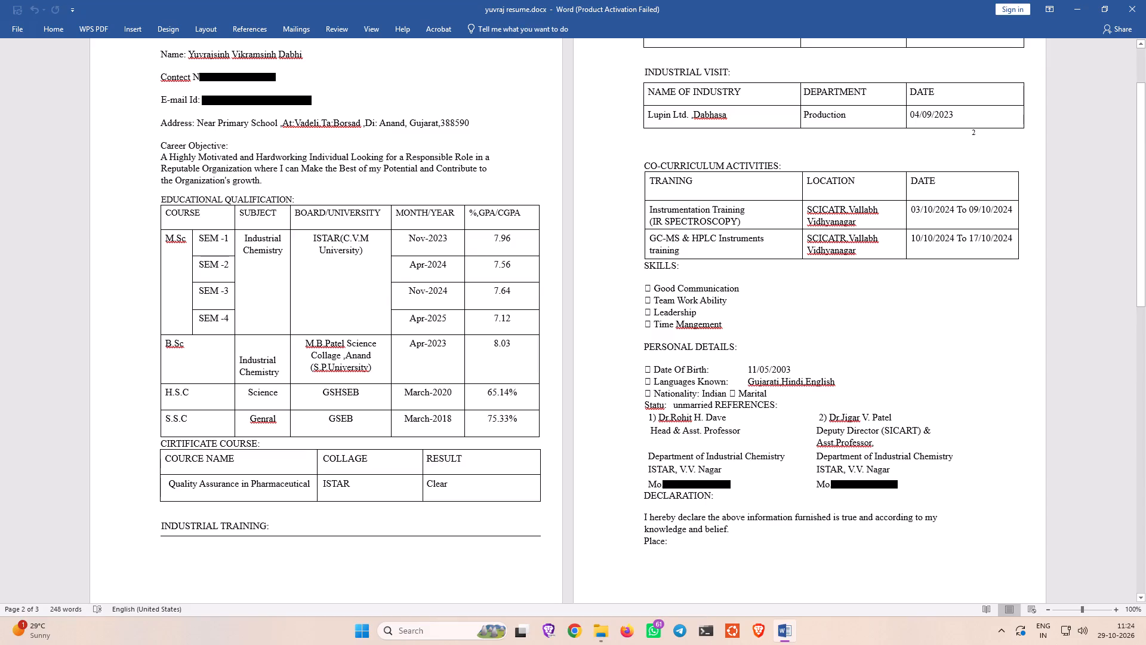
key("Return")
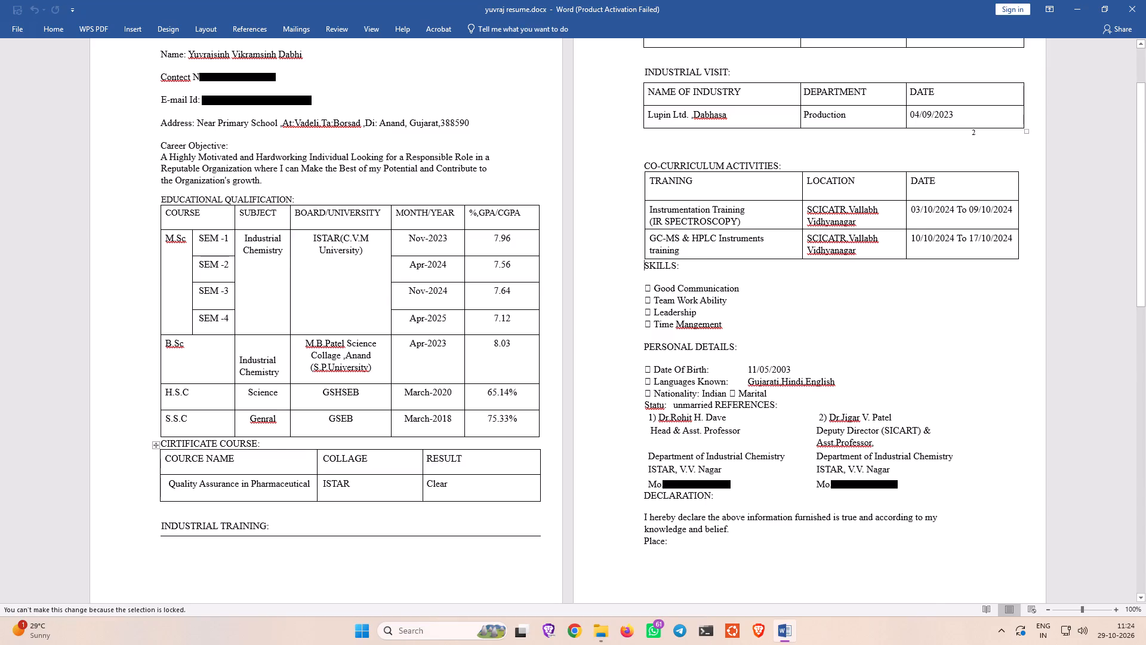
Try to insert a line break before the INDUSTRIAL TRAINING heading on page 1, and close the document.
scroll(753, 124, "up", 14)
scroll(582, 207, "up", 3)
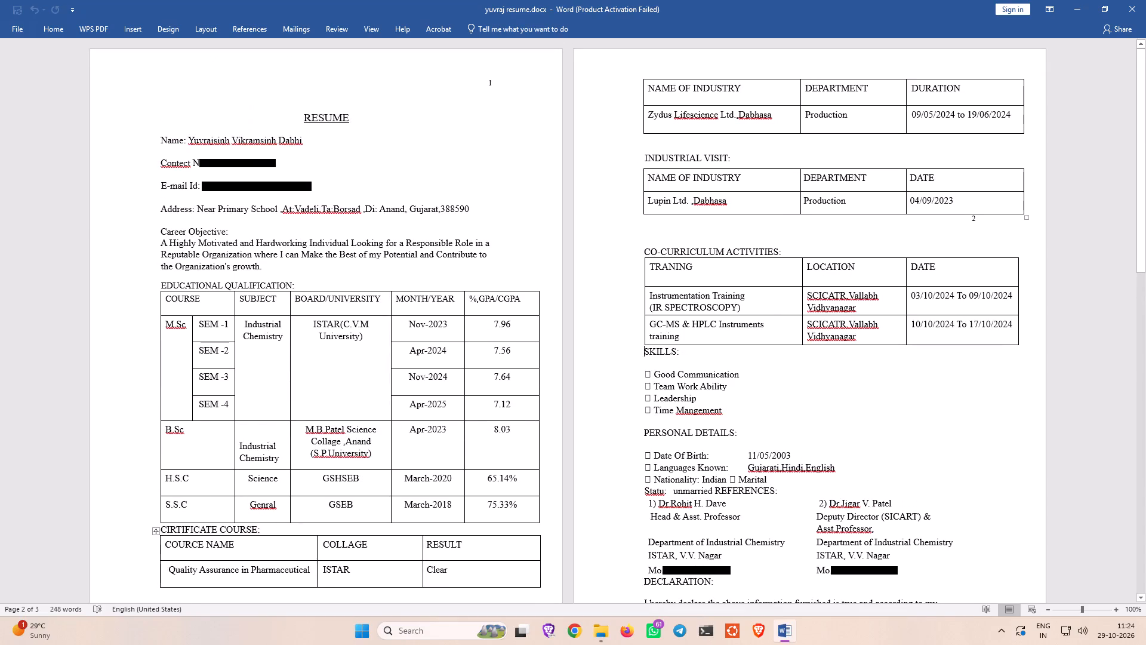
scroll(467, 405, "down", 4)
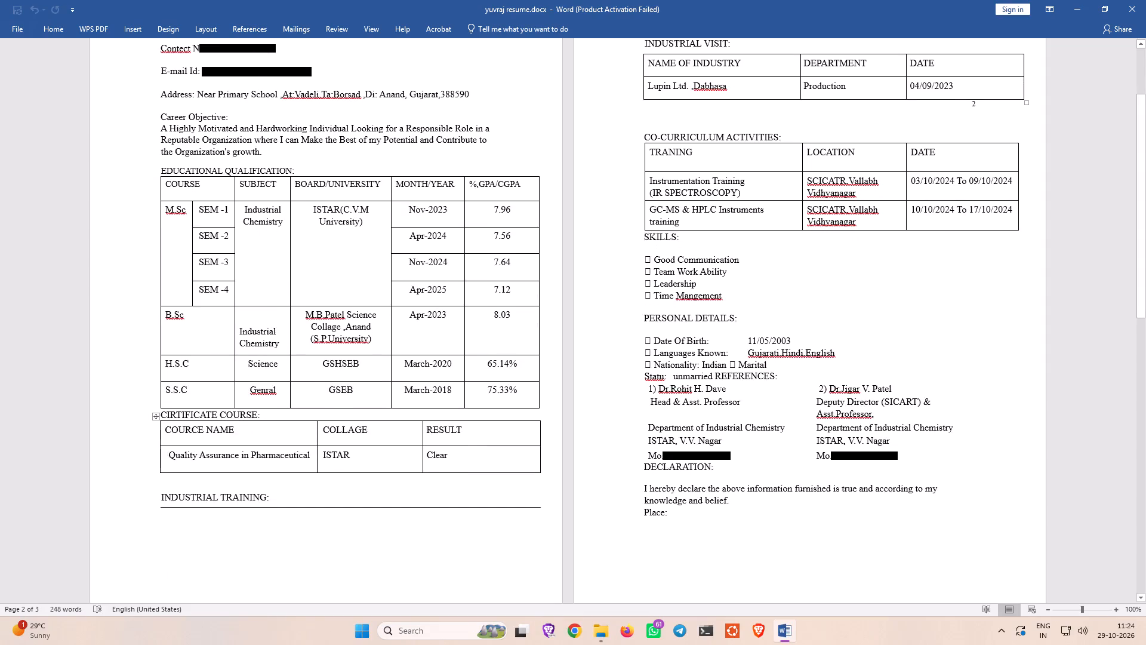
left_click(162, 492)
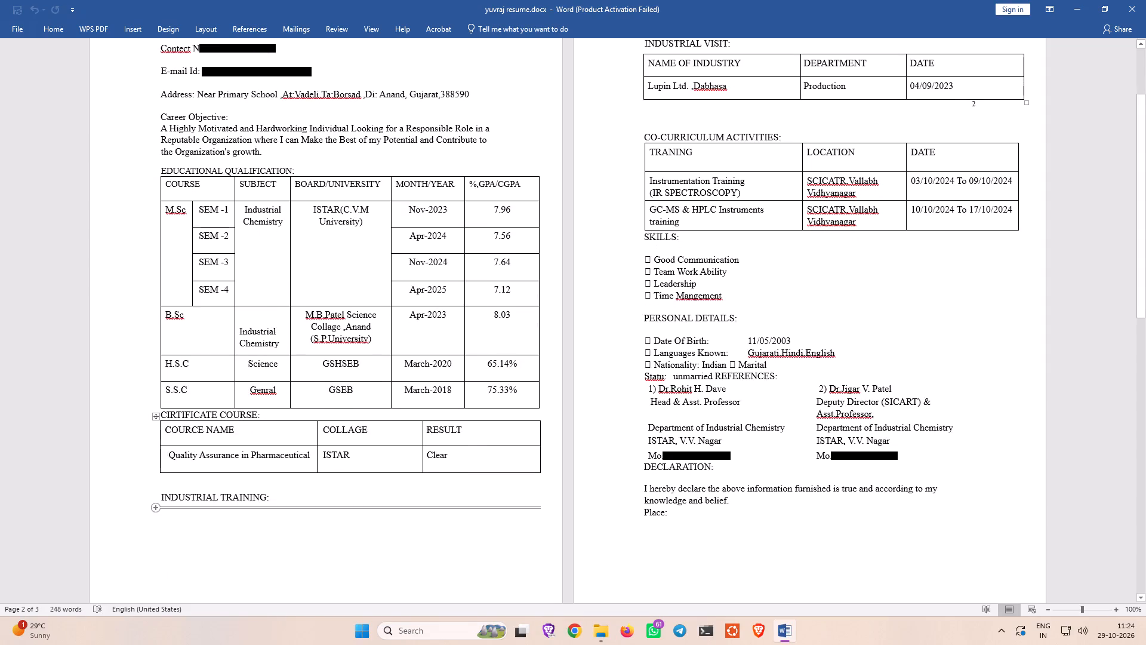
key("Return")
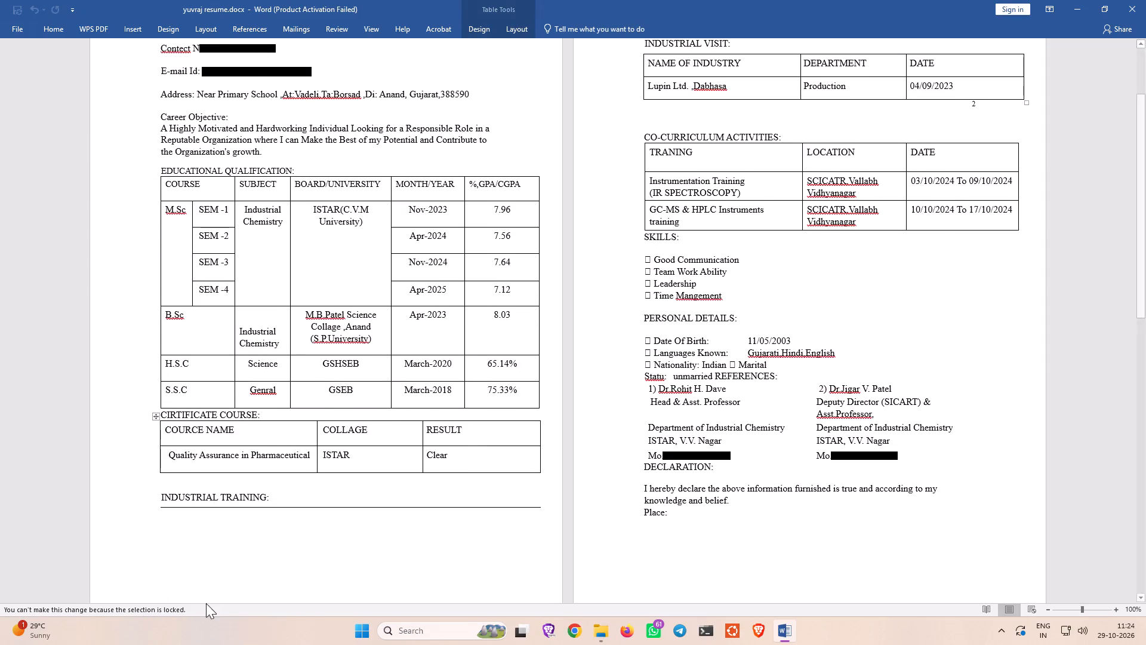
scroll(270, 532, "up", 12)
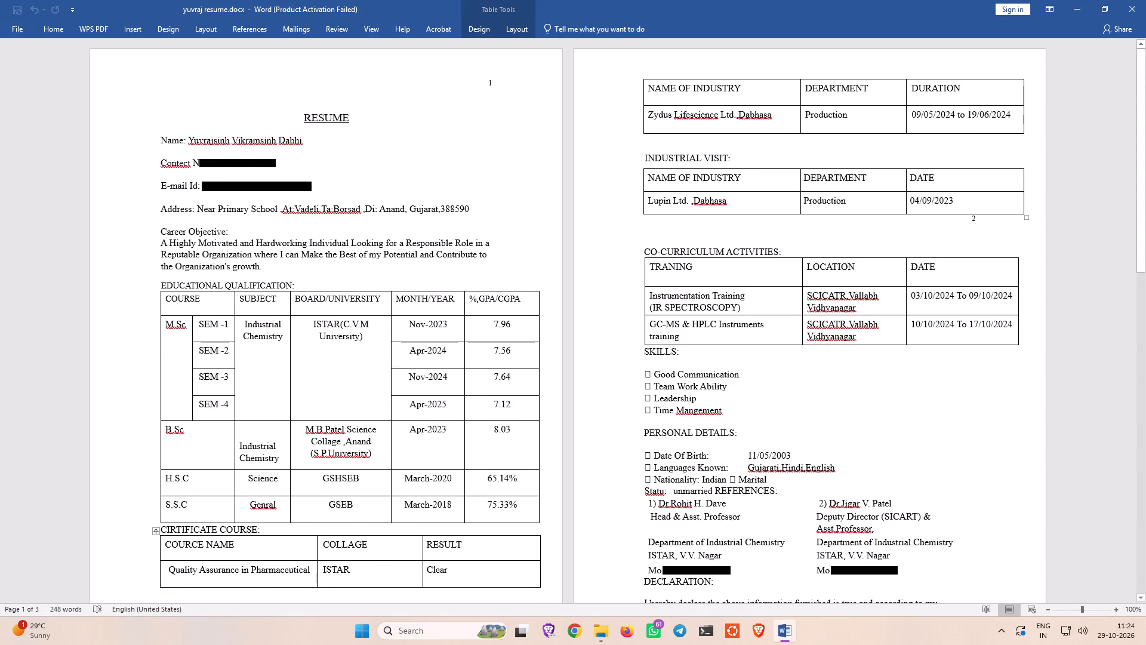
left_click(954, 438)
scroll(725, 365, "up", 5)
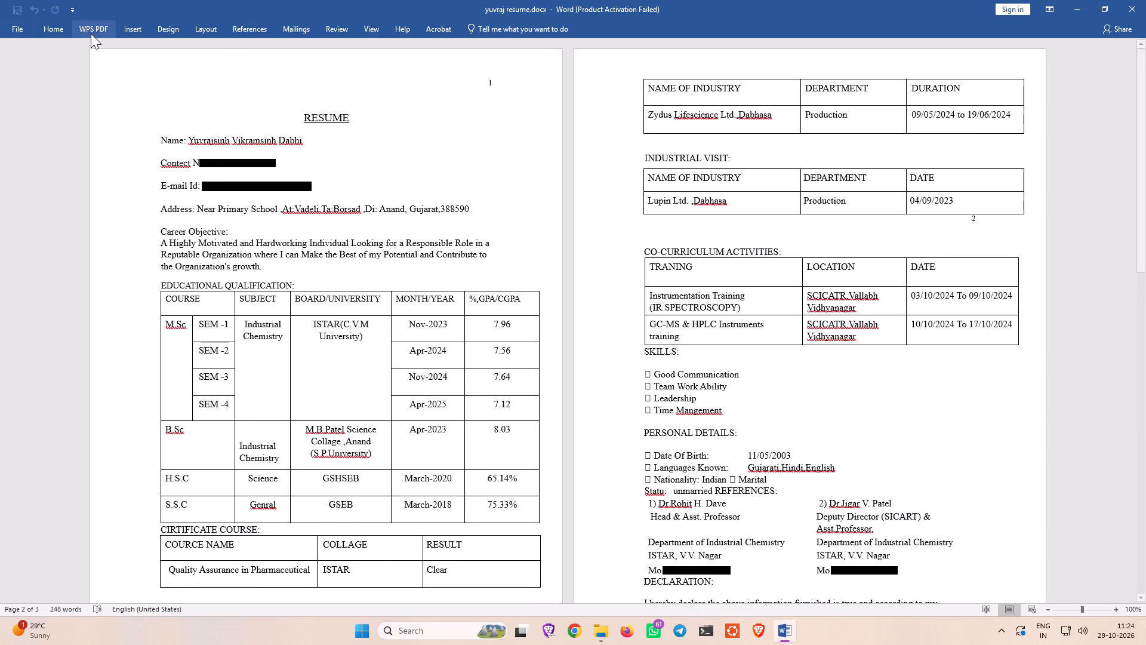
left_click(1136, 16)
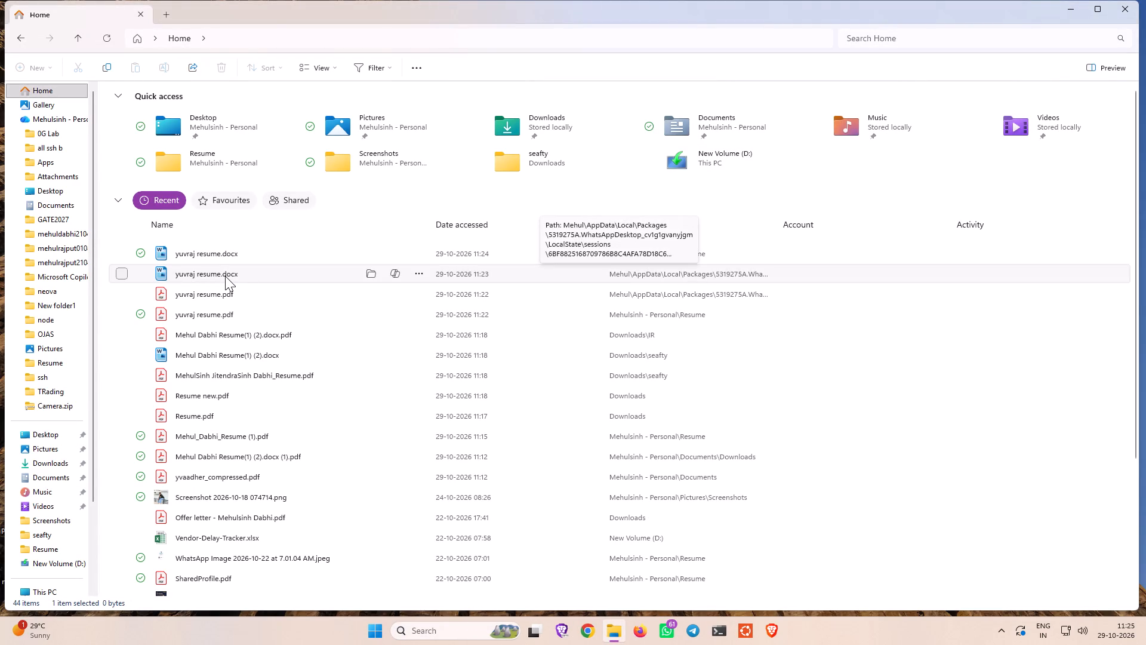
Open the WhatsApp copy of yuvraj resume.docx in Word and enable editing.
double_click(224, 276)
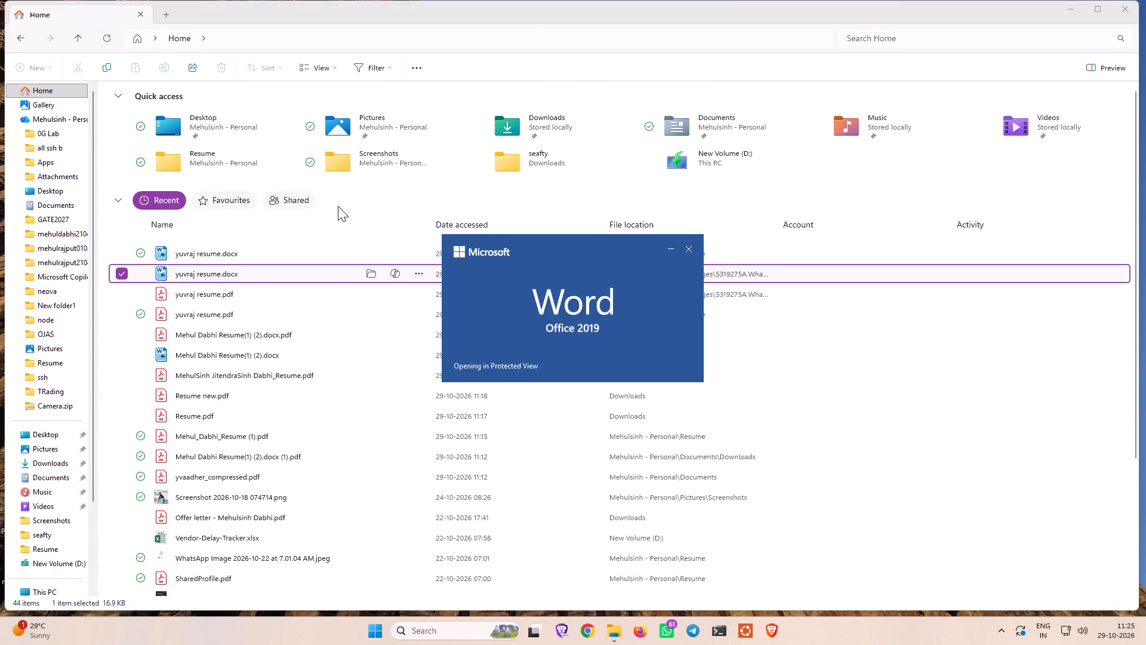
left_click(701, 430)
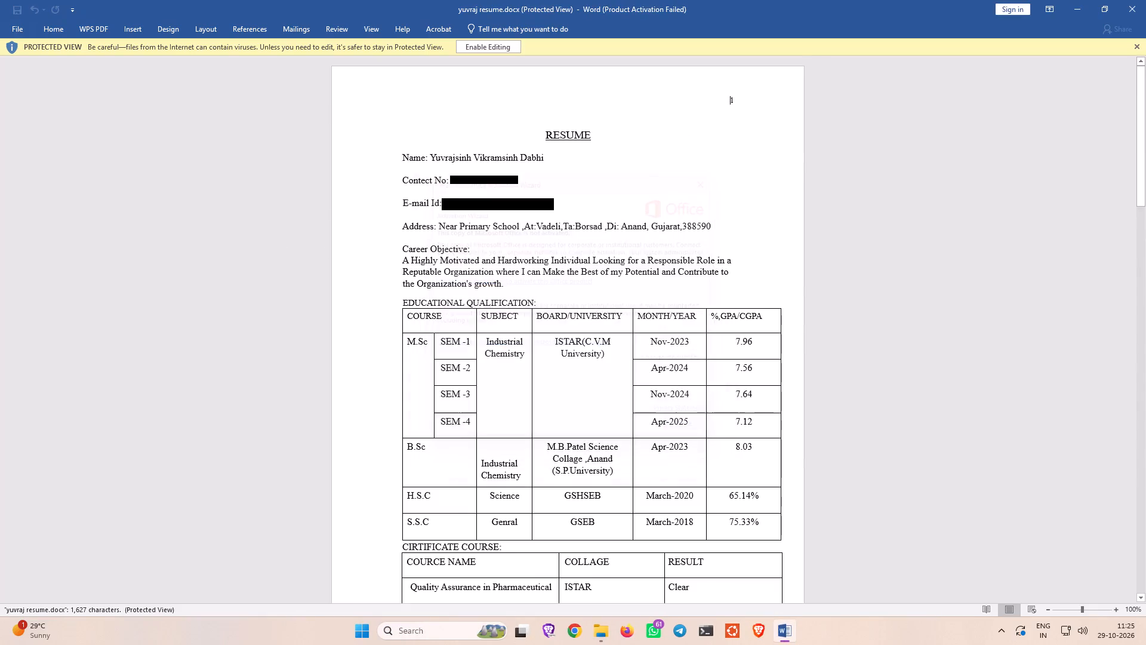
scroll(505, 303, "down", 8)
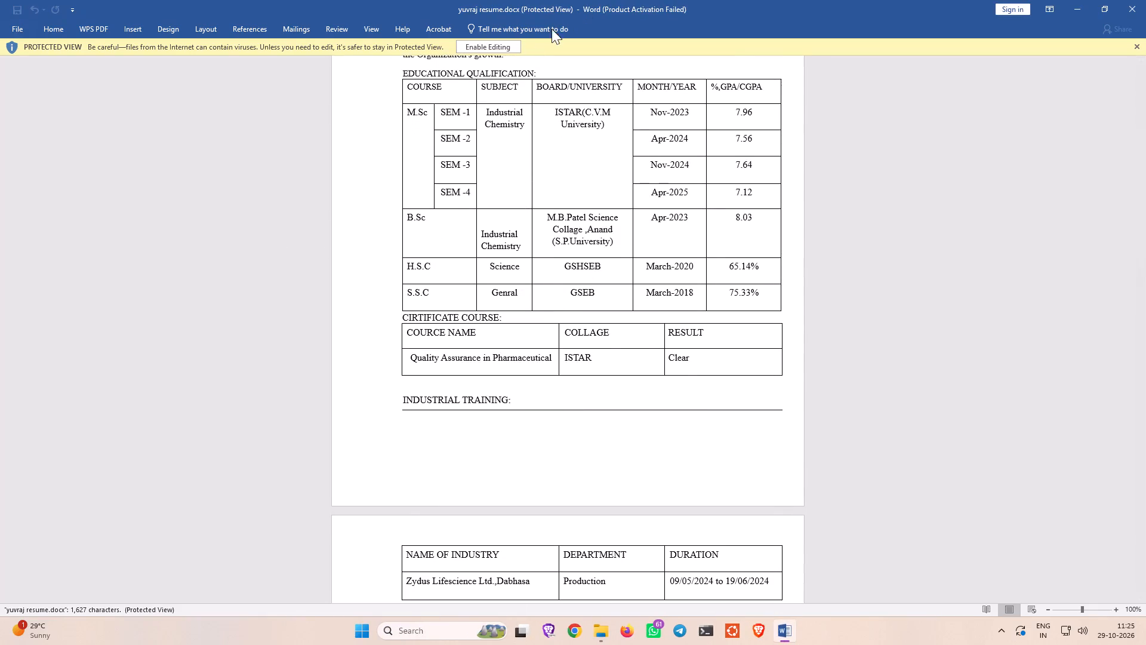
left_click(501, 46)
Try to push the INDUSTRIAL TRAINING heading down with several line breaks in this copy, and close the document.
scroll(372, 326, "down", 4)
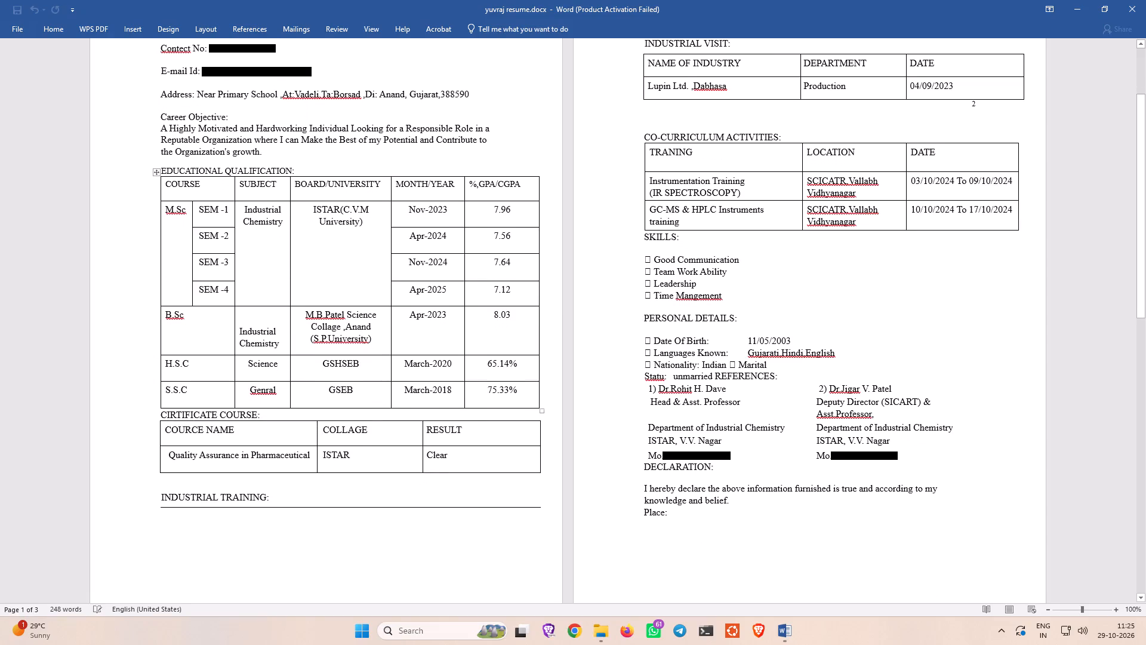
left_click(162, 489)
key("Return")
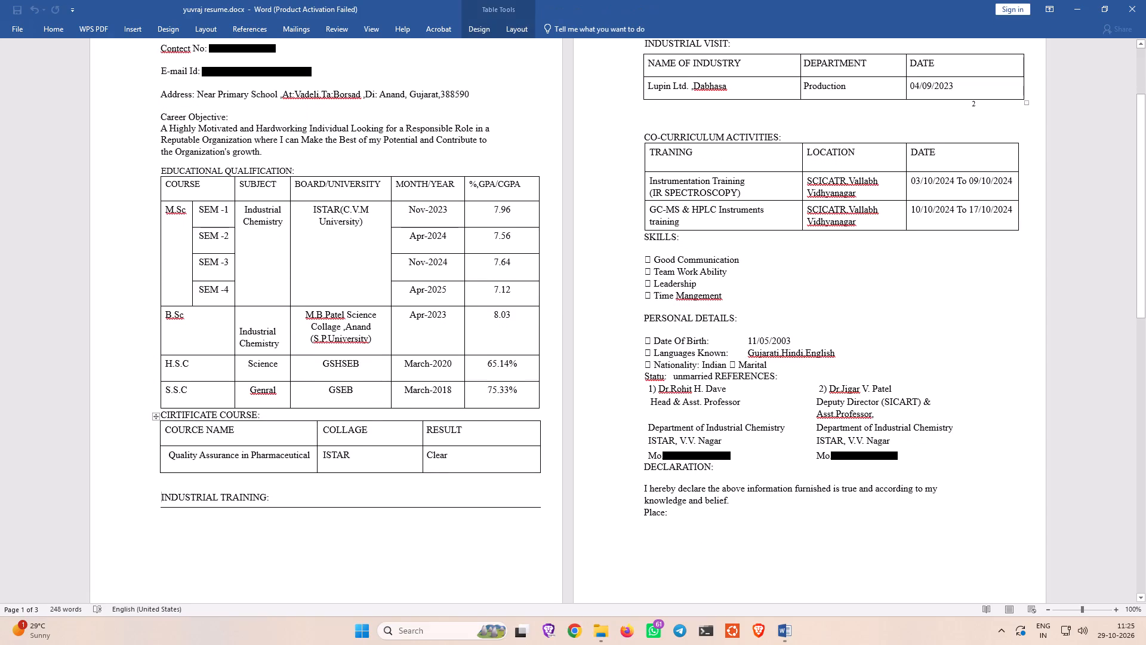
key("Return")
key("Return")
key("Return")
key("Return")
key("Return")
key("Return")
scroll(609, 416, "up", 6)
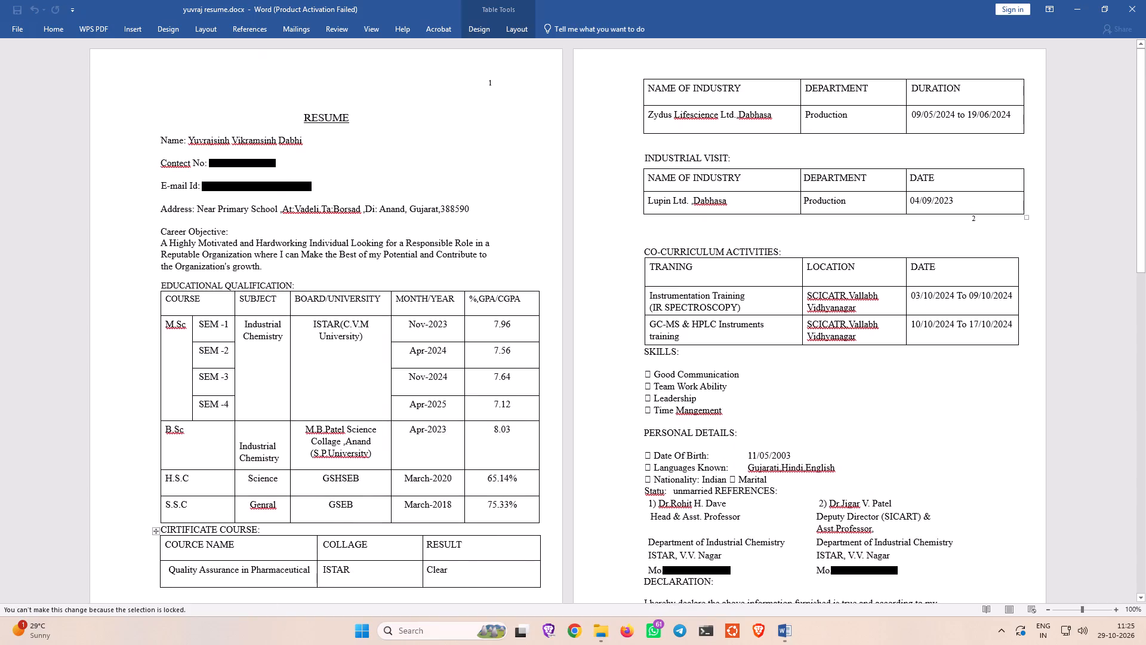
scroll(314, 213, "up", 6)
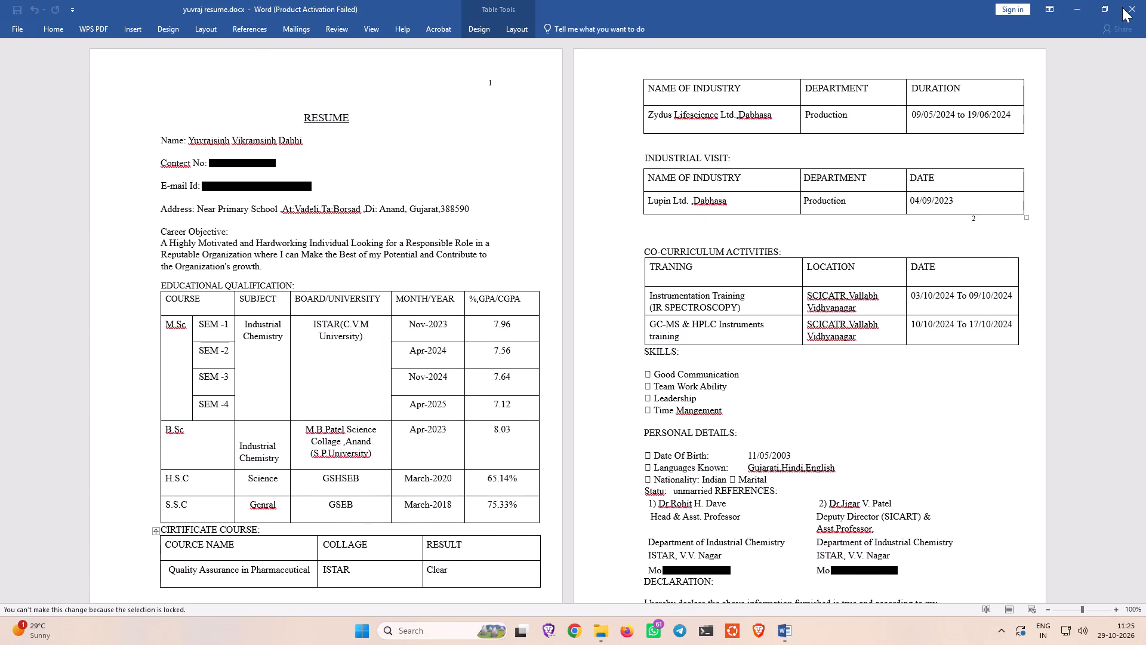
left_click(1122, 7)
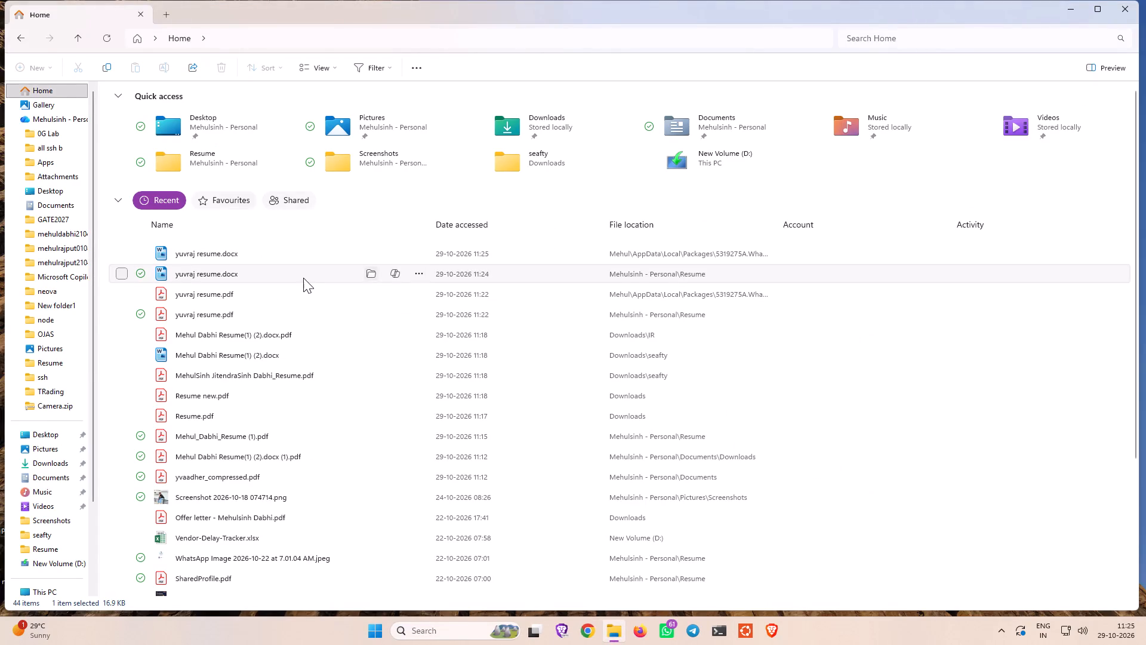
Open the Resume folder's yuvraj resume.docx in DOCX Editor Express, dismiss the promotion and launcher window, and maximize the document.
right_click(303, 277)
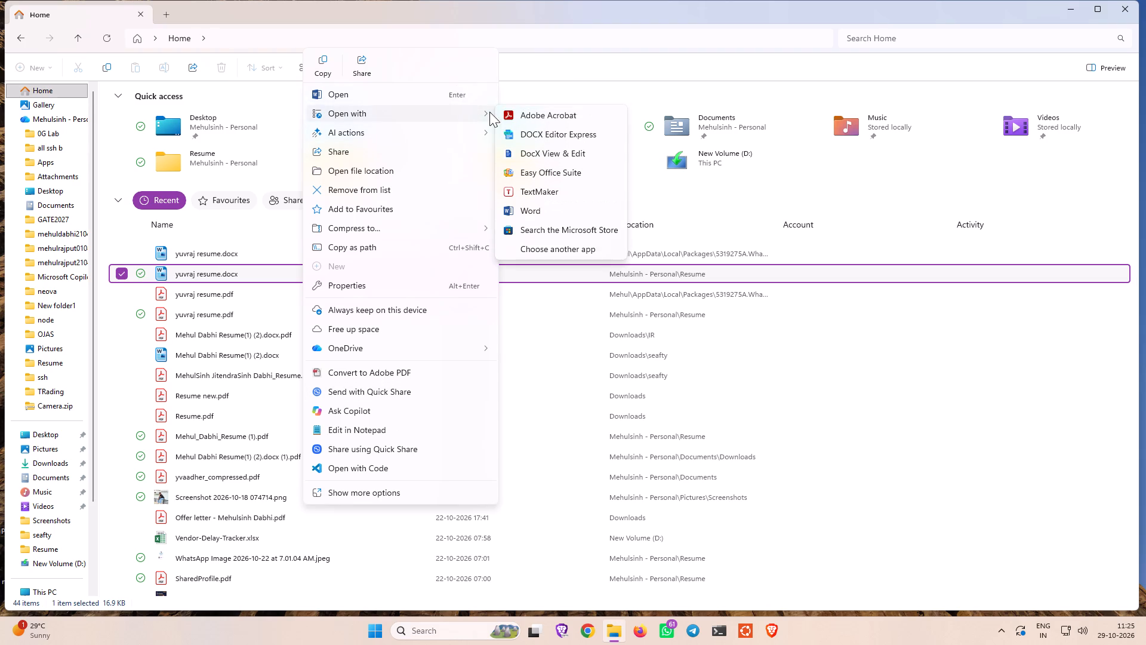
left_click(516, 138)
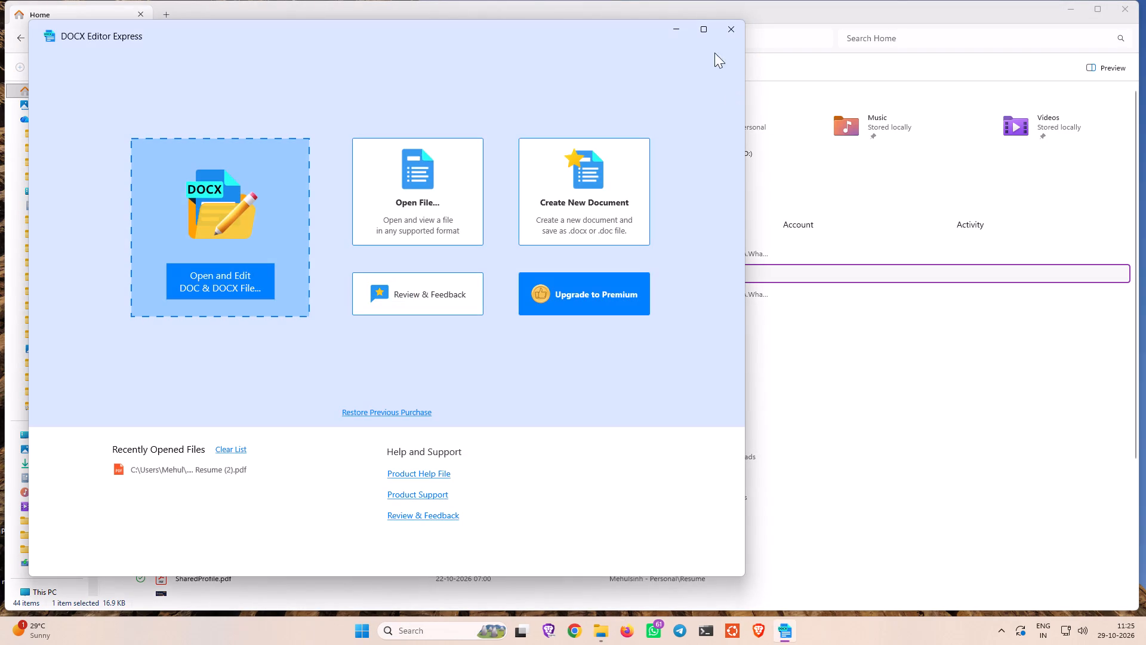
left_click(704, 33)
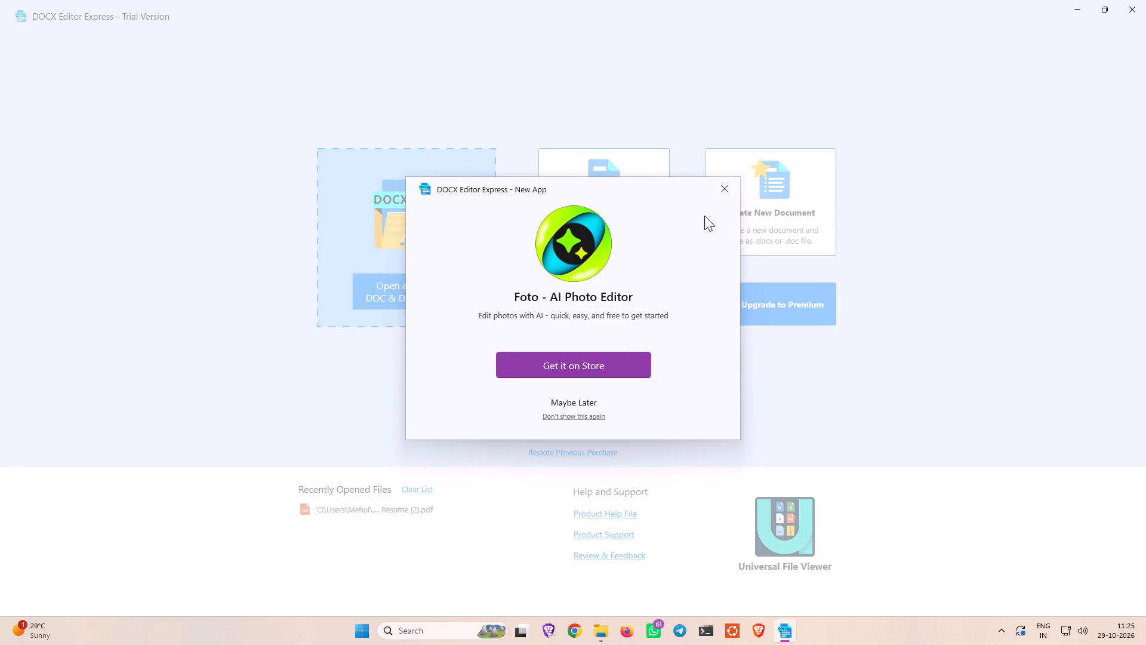
left_click(727, 188)
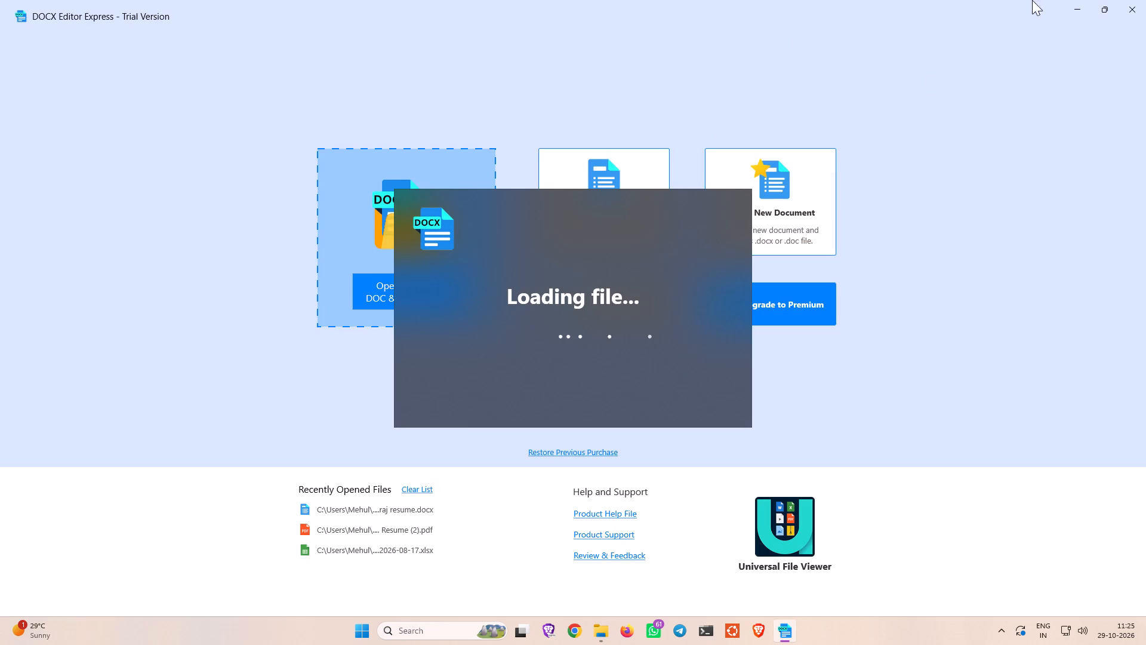
left_click(1141, 3)
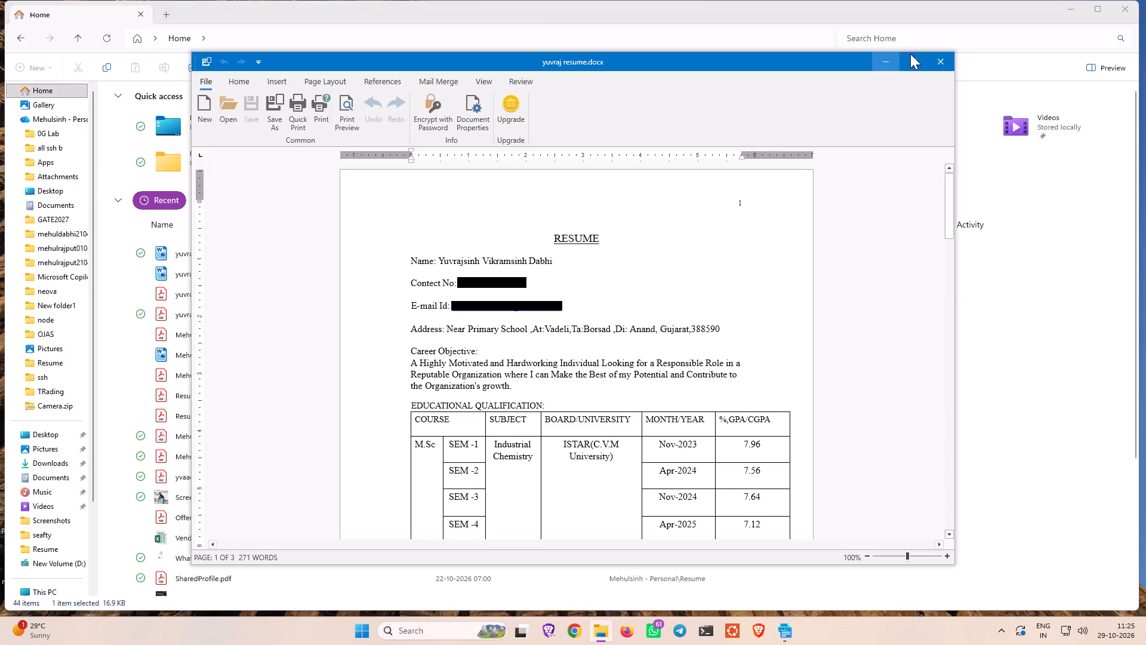
left_click(910, 54)
Insert three line breaks before the INDUSTRIAL TRAINING heading below the CIRTIFICATE COURSE table, moving it to page 2.
scroll(192, 340, "down", 6)
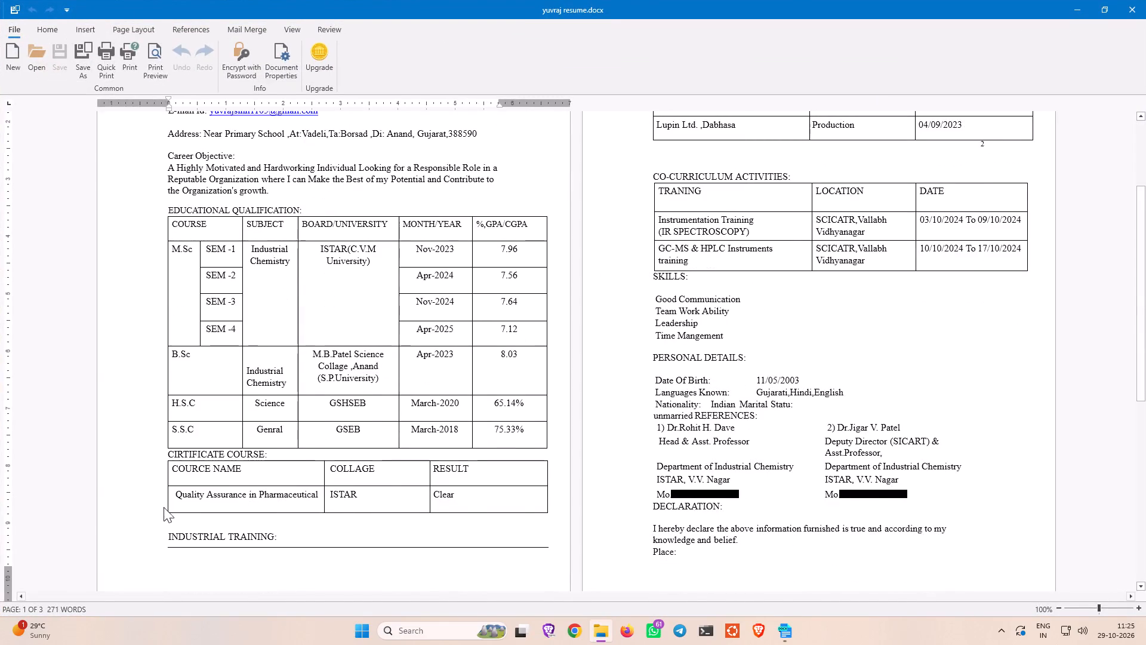
left_click(167, 507)
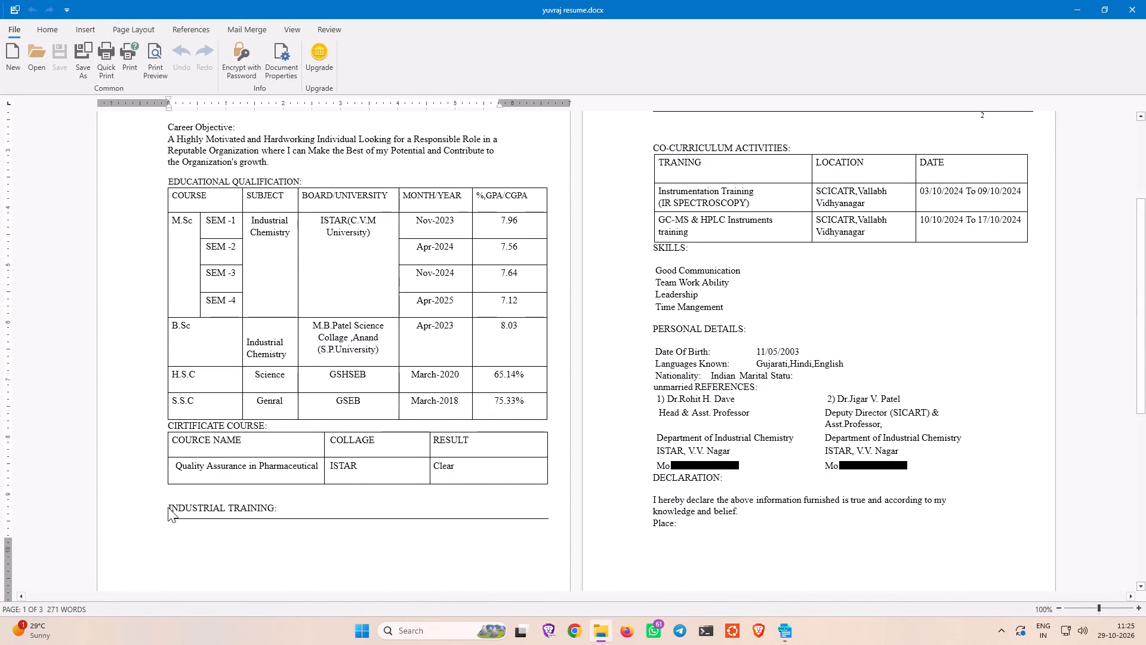
left_click(167, 506)
scroll(307, 429, "up", 8)
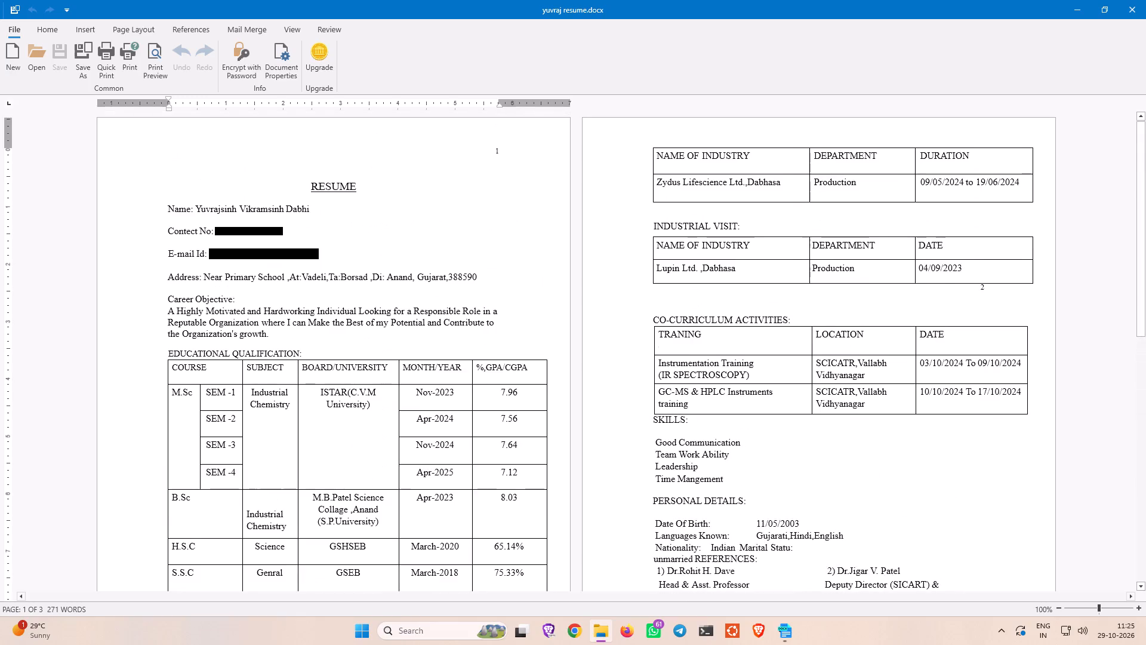
scroll(200, 214, "down", 11)
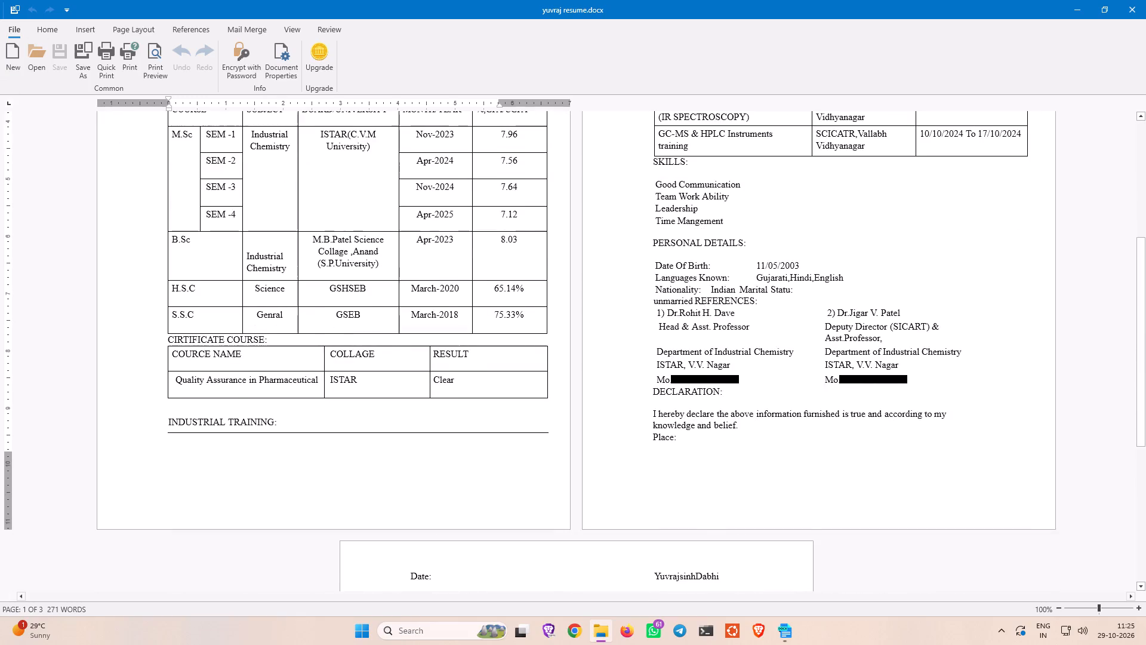
left_click(168, 363)
left_click(166, 363)
left_click(165, 363)
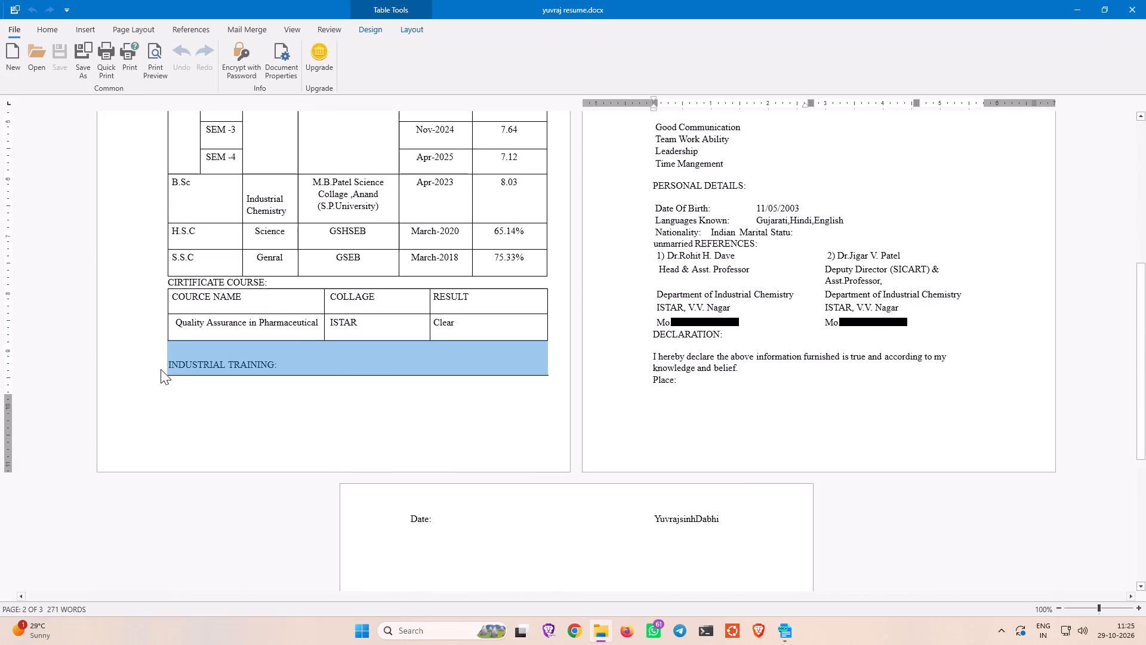
left_click(161, 369)
left_click(170, 380)
left_click(165, 360)
left_click(208, 358)
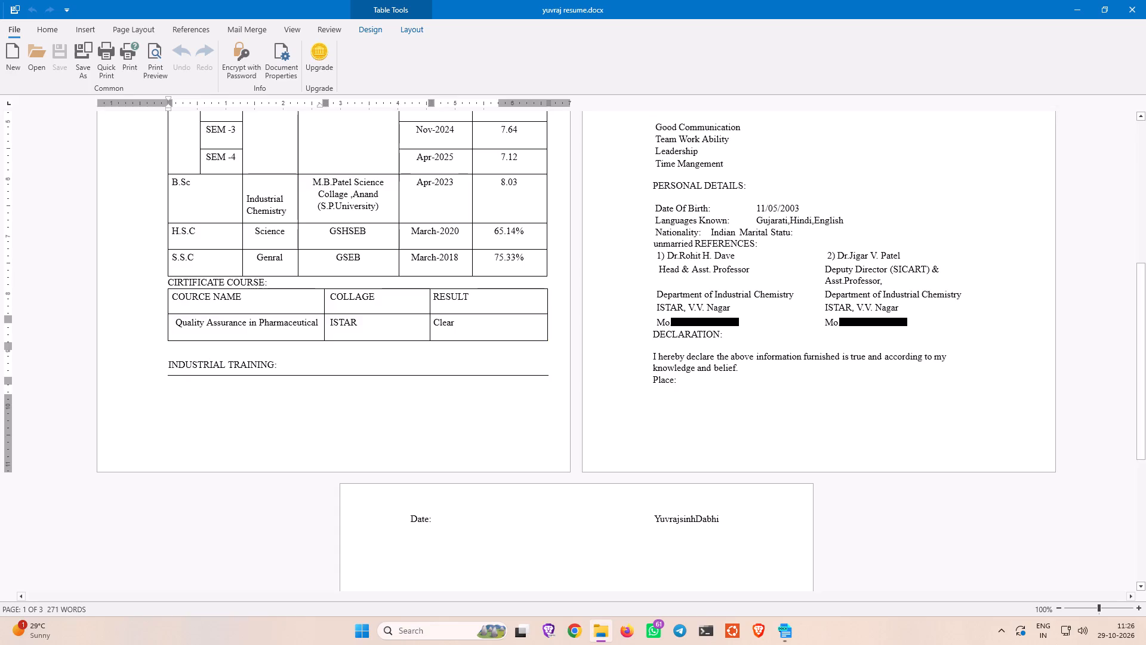
key("Left")
key("Left")
key("Left")
key("Left")
key("Left")
key("Left")
key("Left")
key("Return")
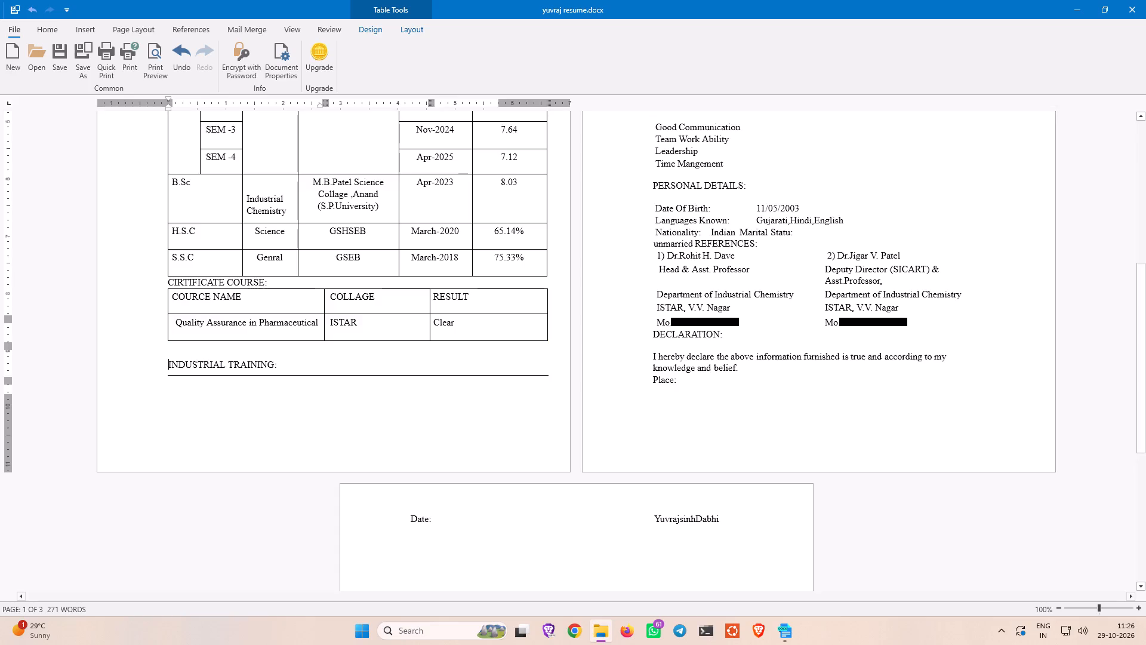
key("Return")
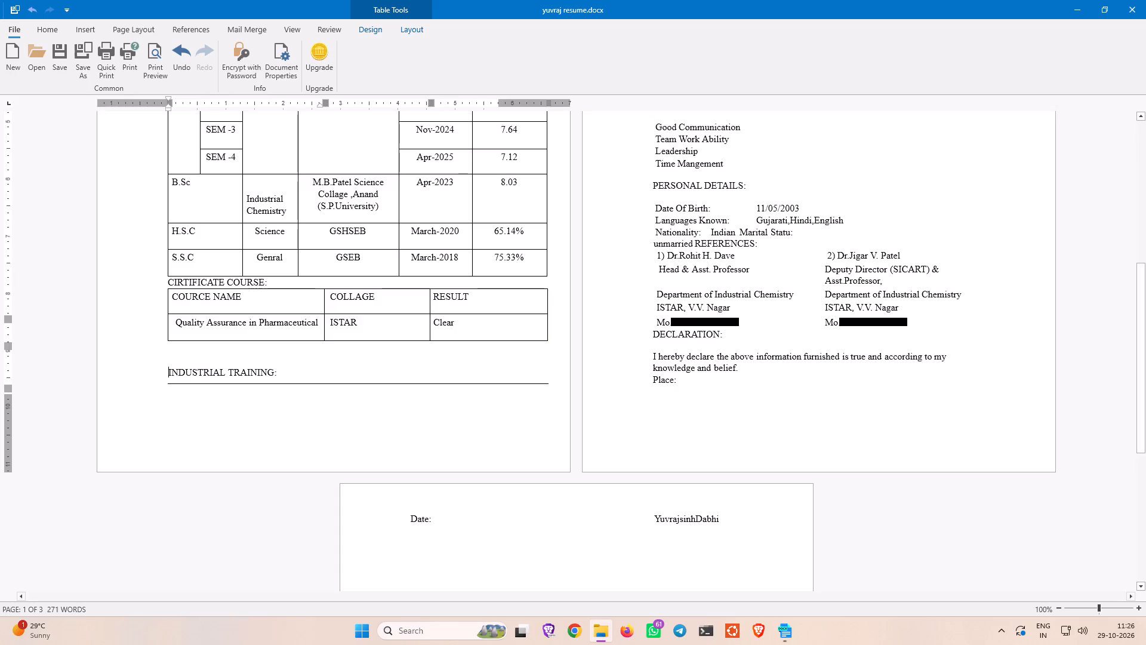
key("Return")
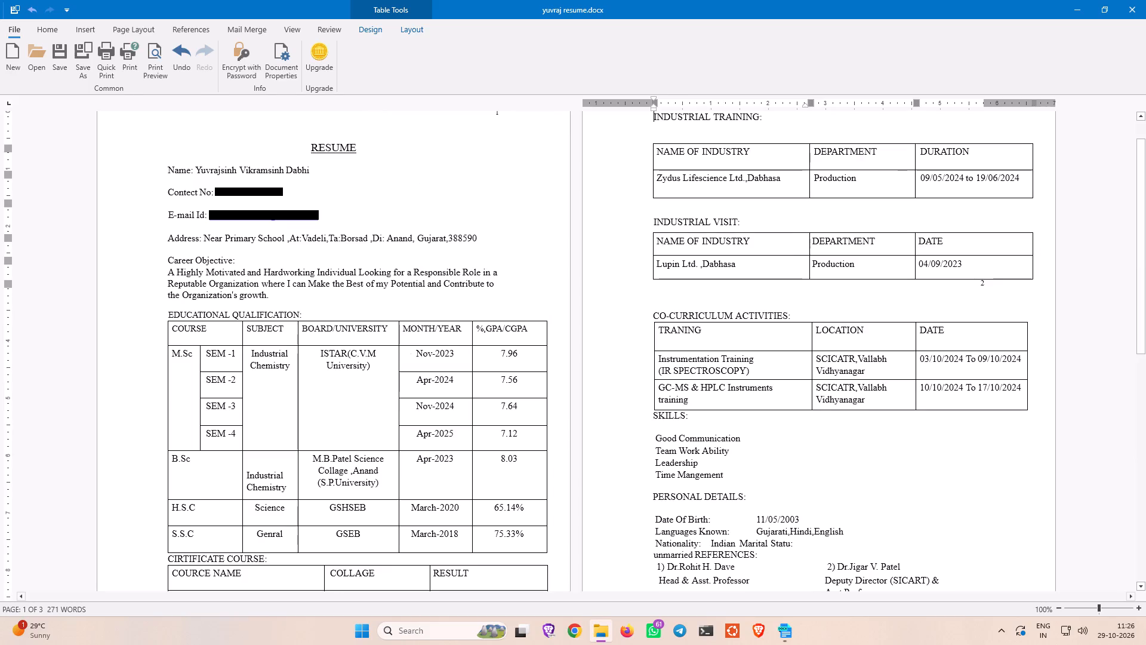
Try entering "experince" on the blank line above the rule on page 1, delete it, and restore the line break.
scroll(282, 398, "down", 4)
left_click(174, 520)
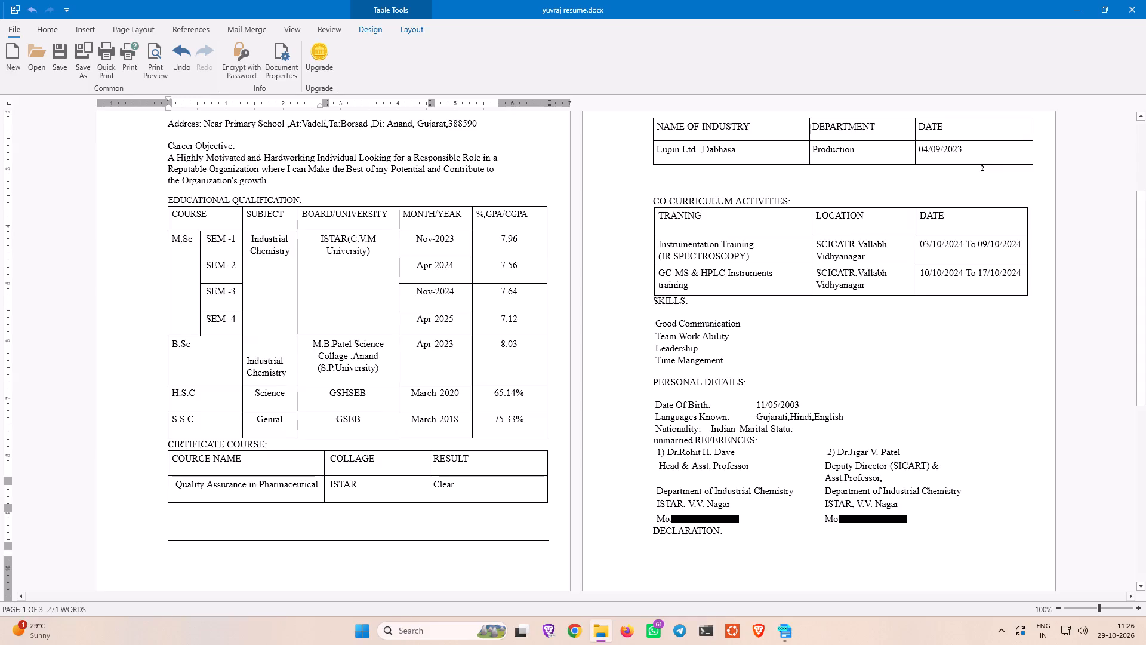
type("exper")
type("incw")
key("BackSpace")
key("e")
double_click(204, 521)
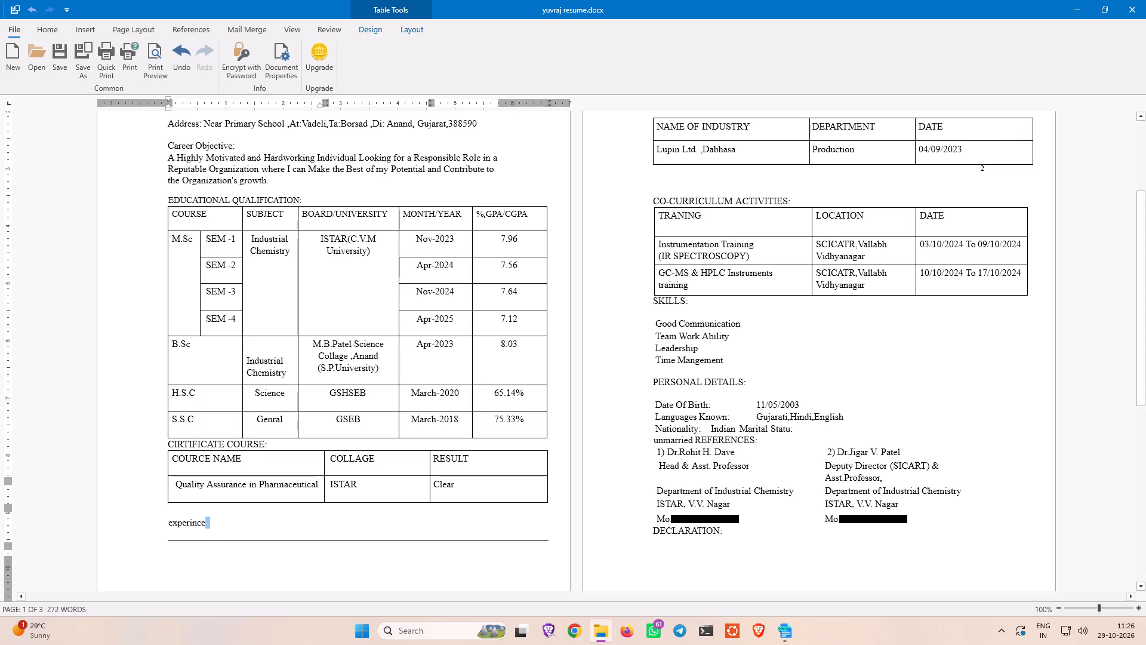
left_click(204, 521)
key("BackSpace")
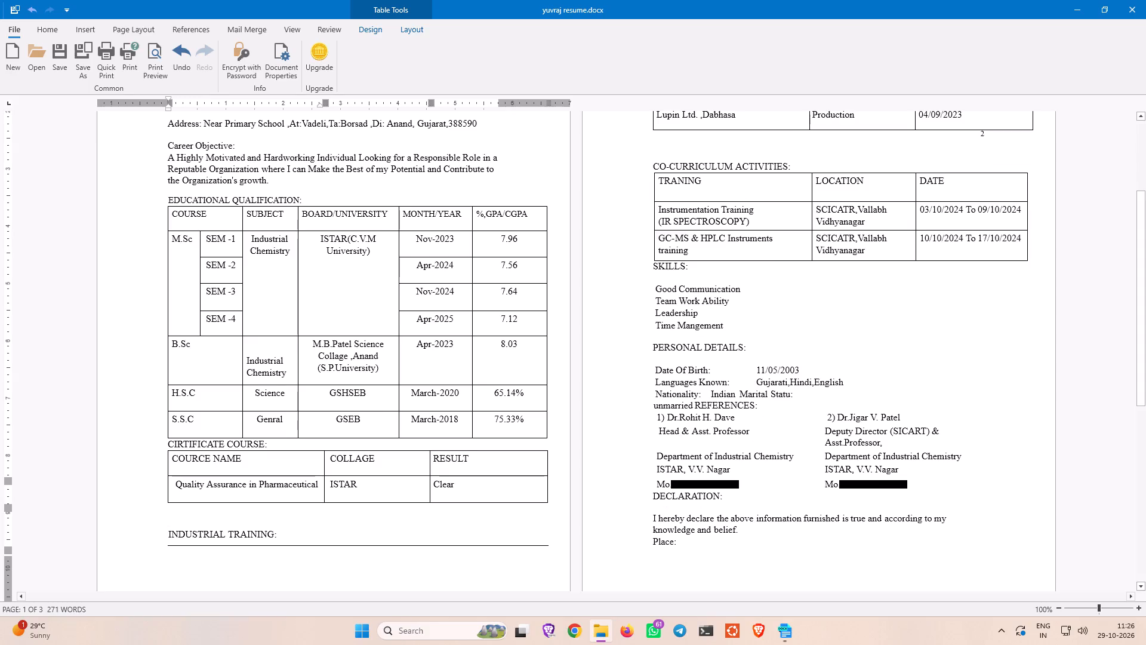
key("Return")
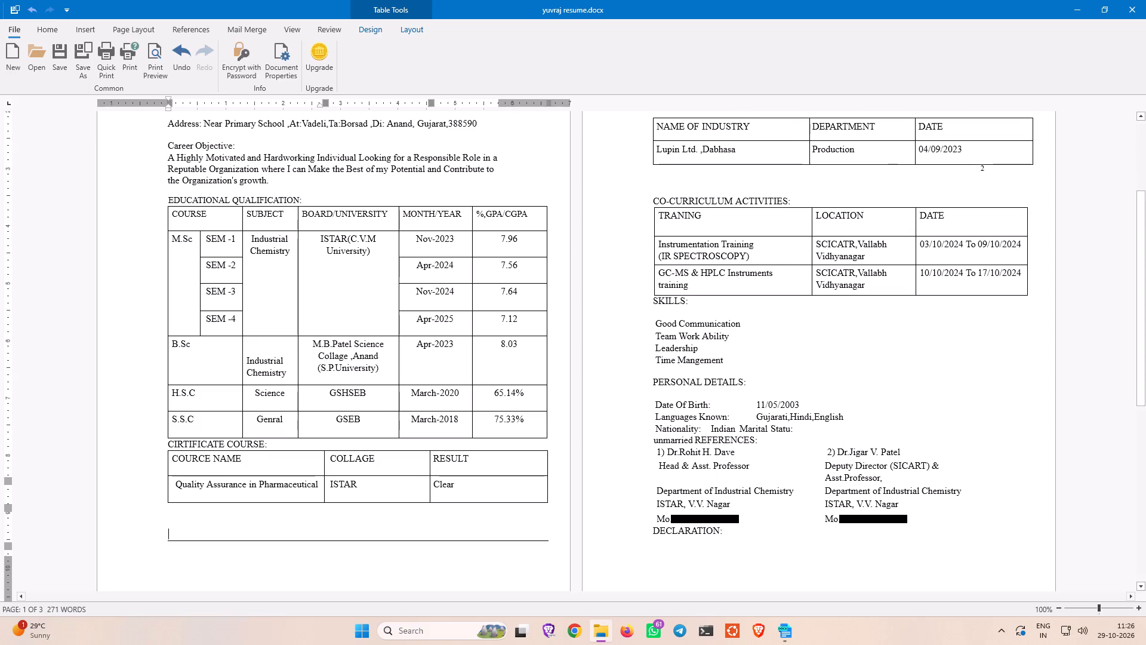
Enter the heading "Experience" on the line directly beneath the CIRTIFICATE COURSE table.
key("Up")
key("Up")
key("e")
type("xperience")
Compare the font and size of the Experience heading with those of the CIRTIFICATE COURSE heading.
triple_click(189, 509)
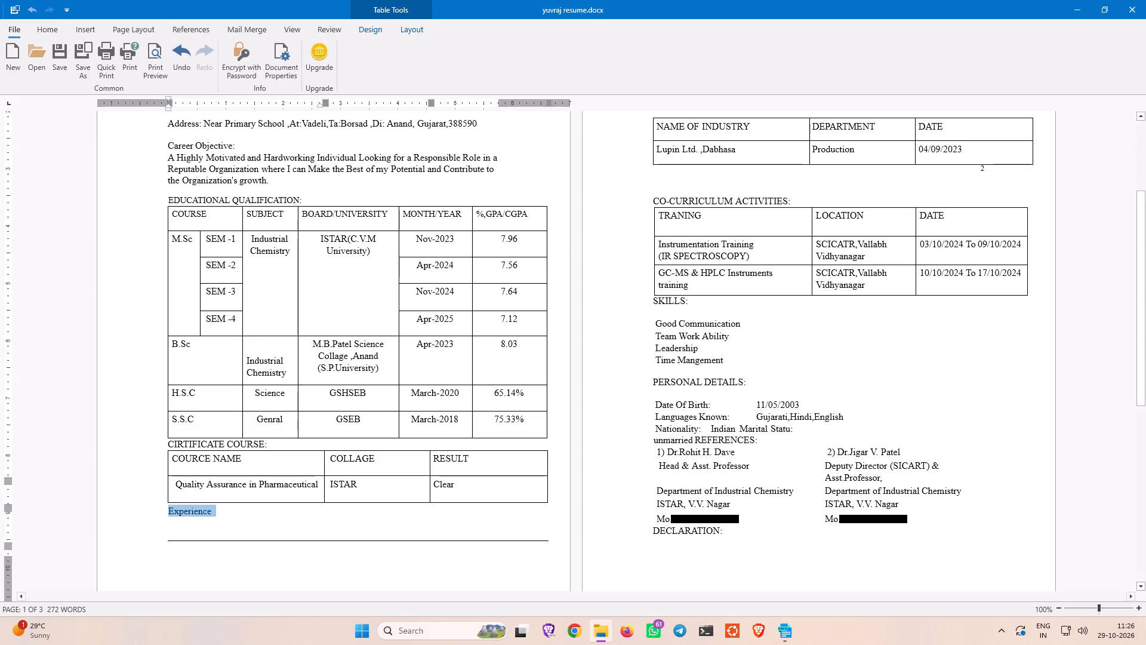
left_click(54, 27)
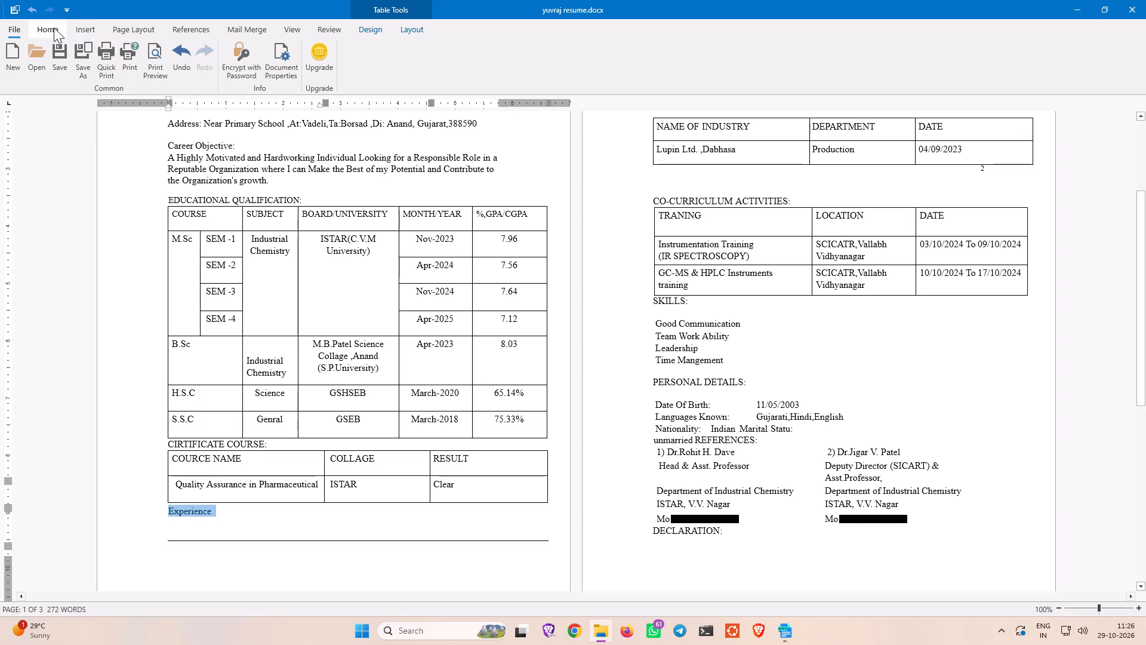
left_click(42, 31)
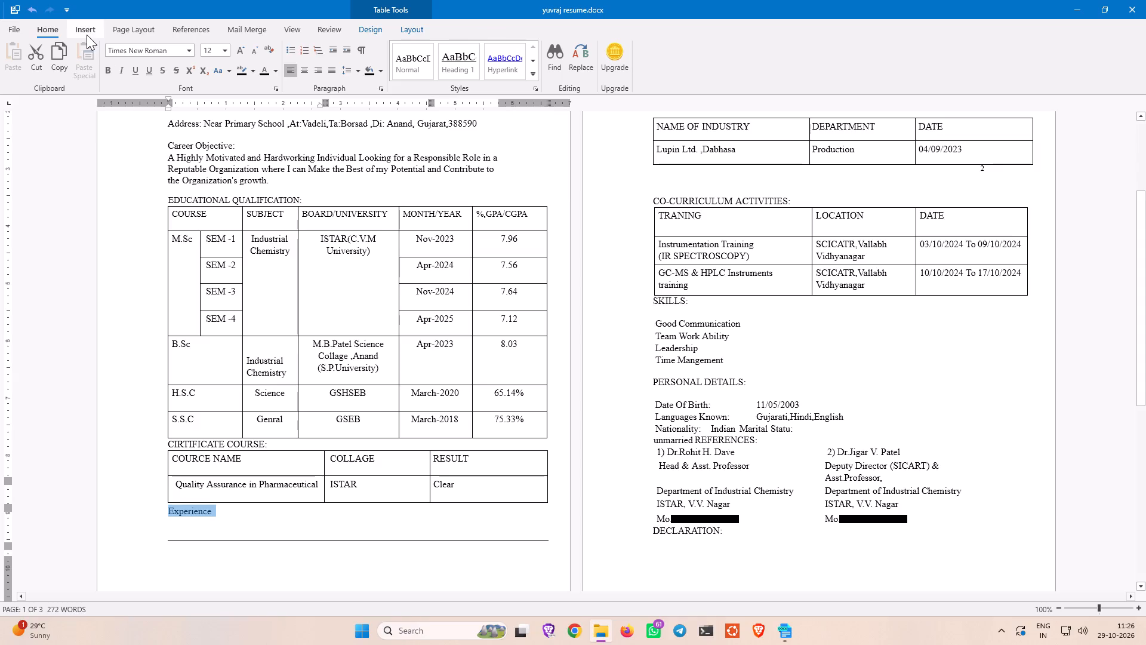
left_click(50, 32)
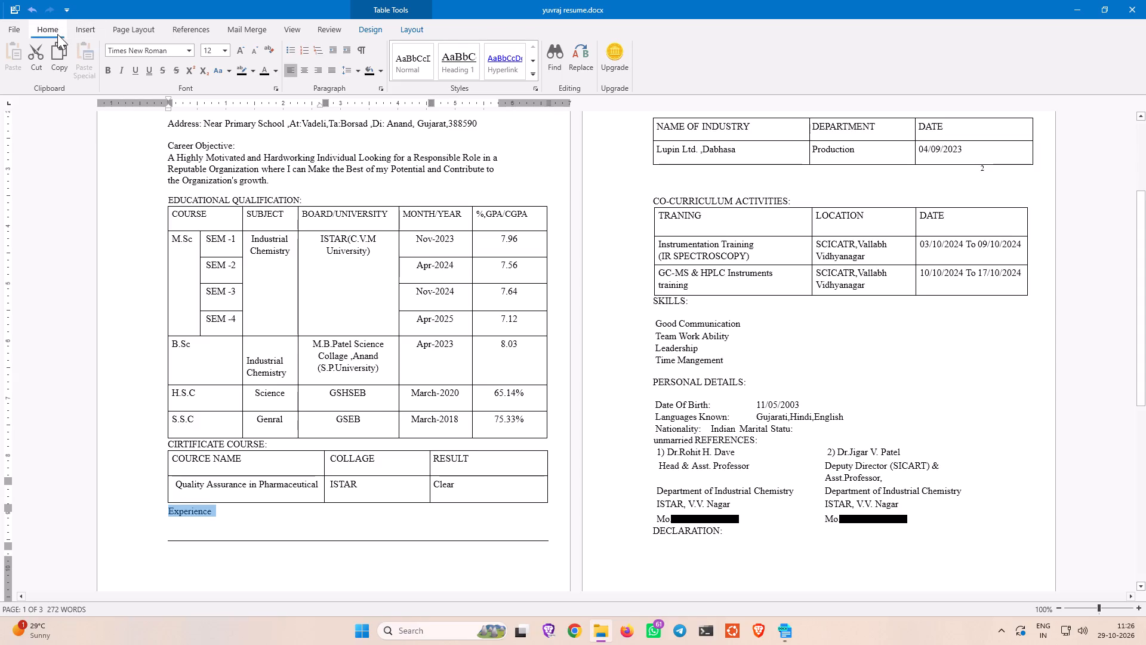
double_click(55, 30)
left_click(90, 35)
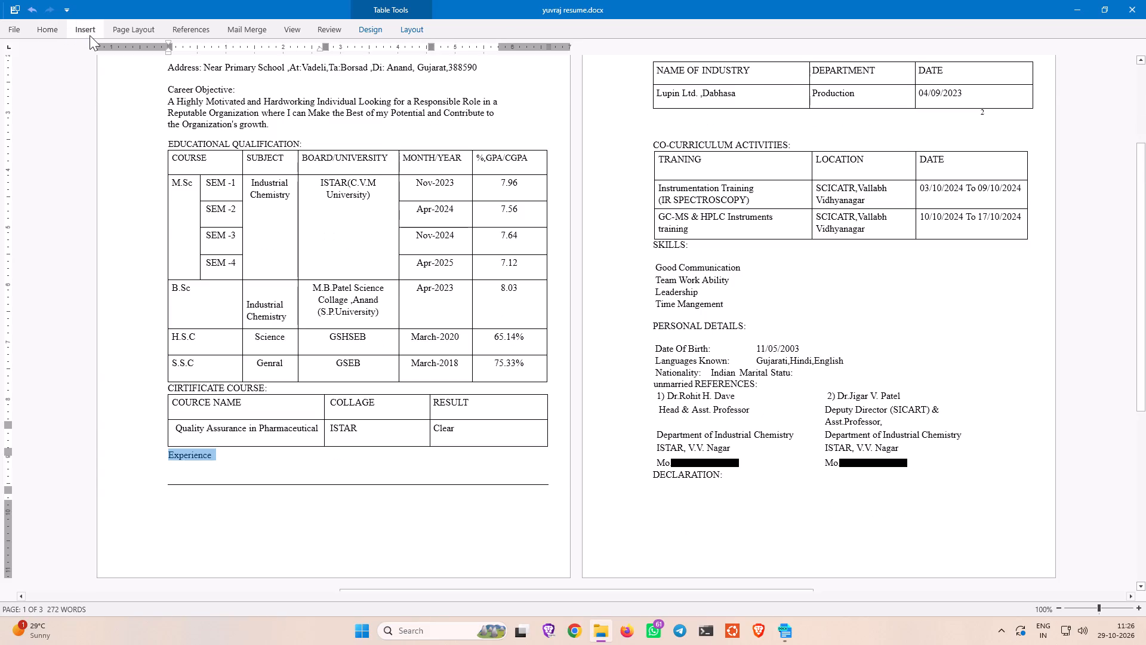
left_click(16, 31)
left_click(56, 29)
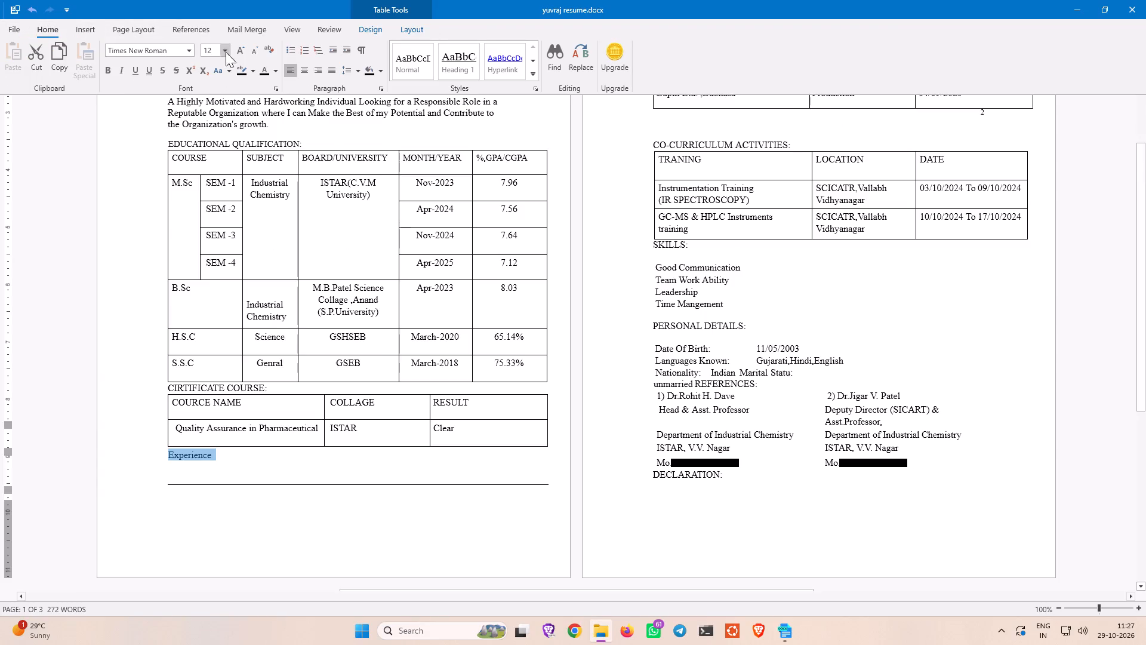
double_click(248, 386)
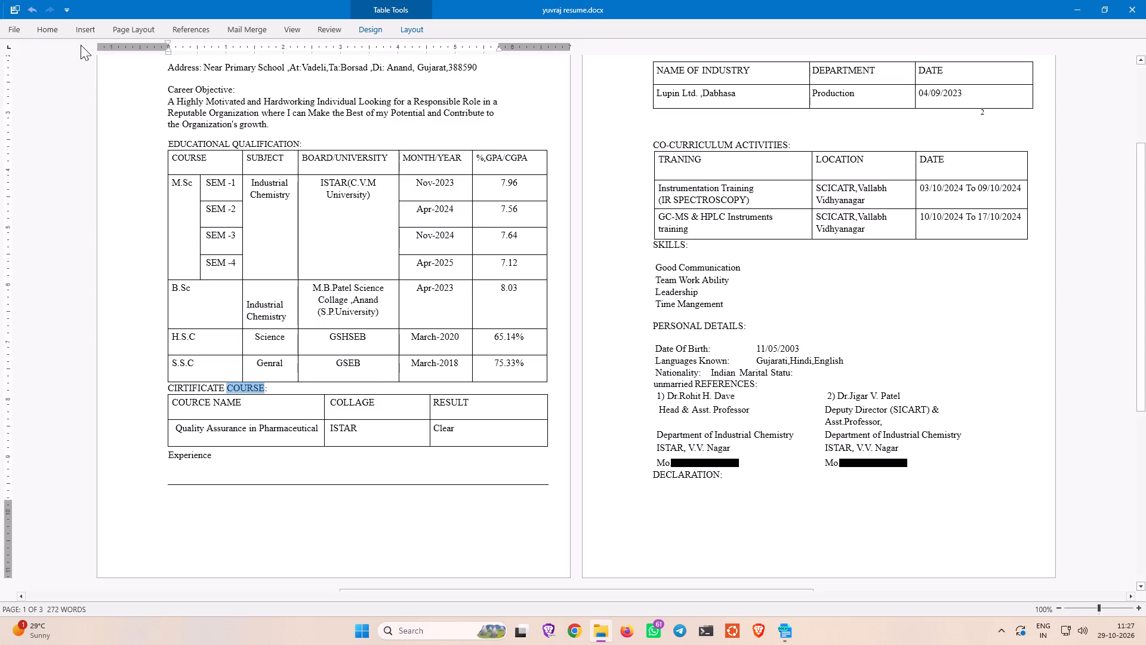
left_click(44, 30)
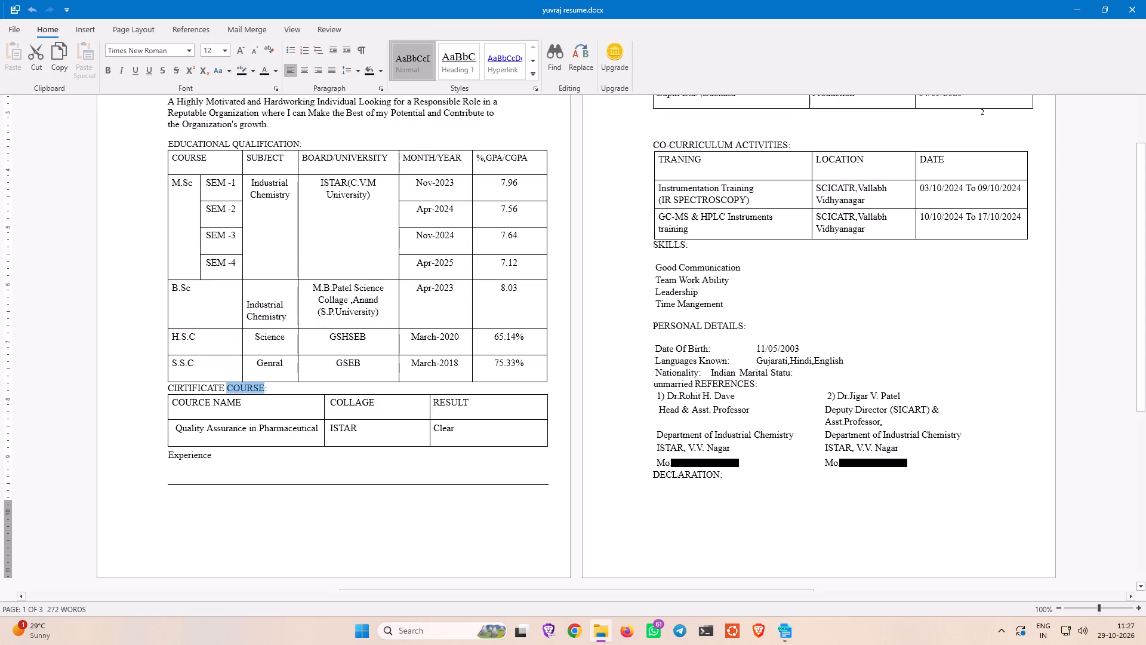
triple_click(207, 451)
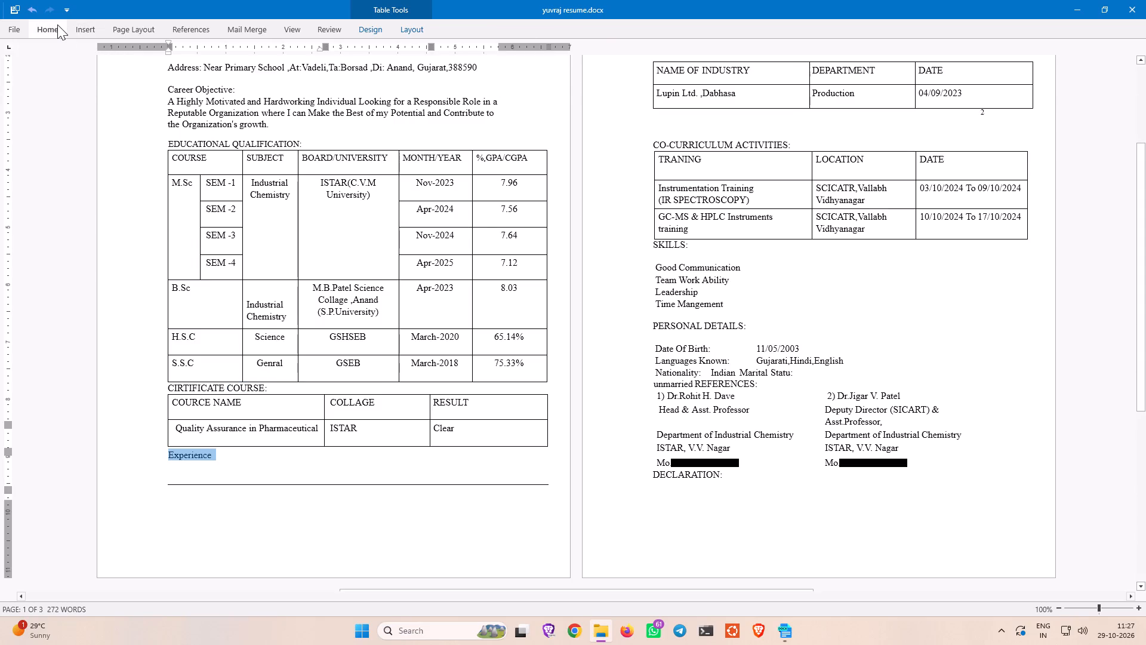
left_click(57, 24)
left_click(226, 48)
left_click(213, 51)
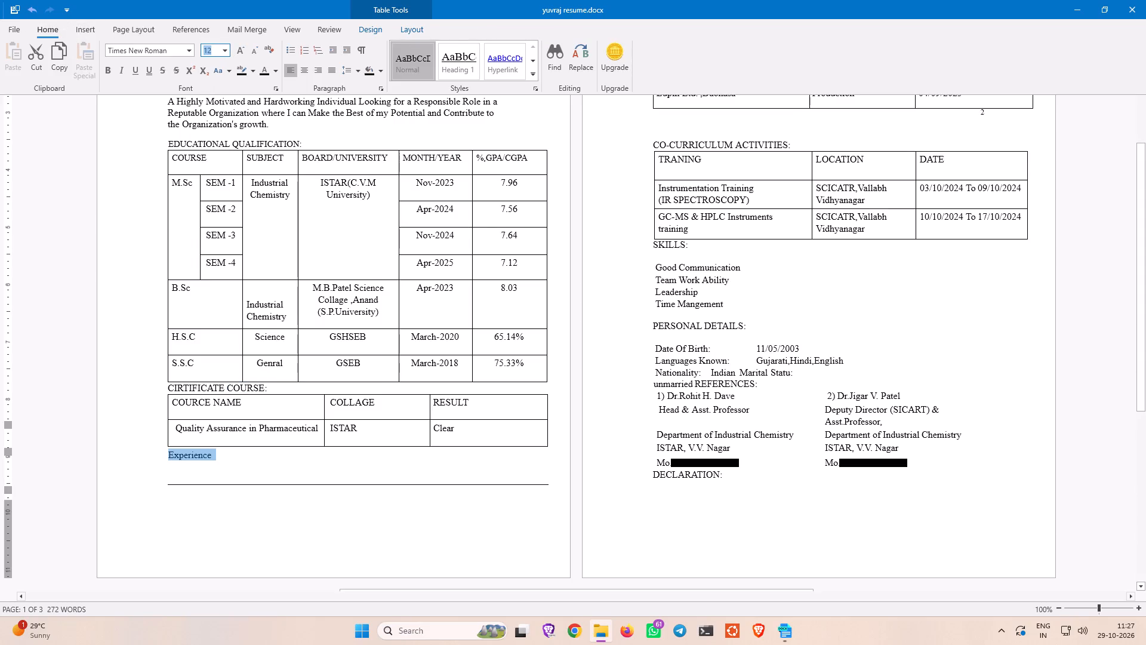
key("Return")
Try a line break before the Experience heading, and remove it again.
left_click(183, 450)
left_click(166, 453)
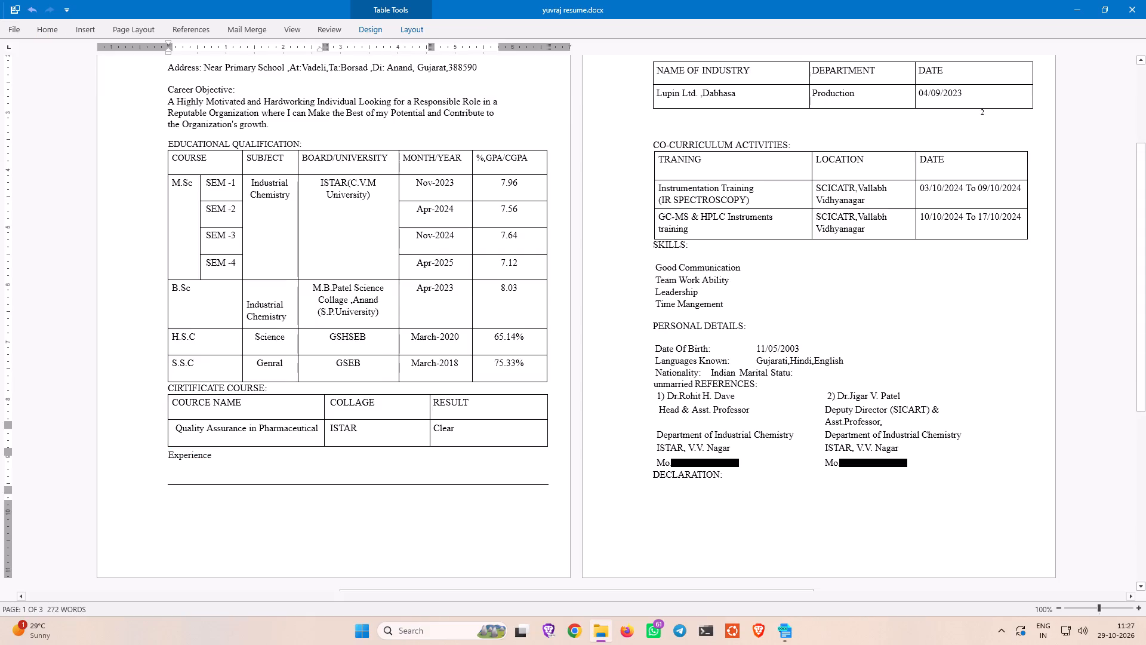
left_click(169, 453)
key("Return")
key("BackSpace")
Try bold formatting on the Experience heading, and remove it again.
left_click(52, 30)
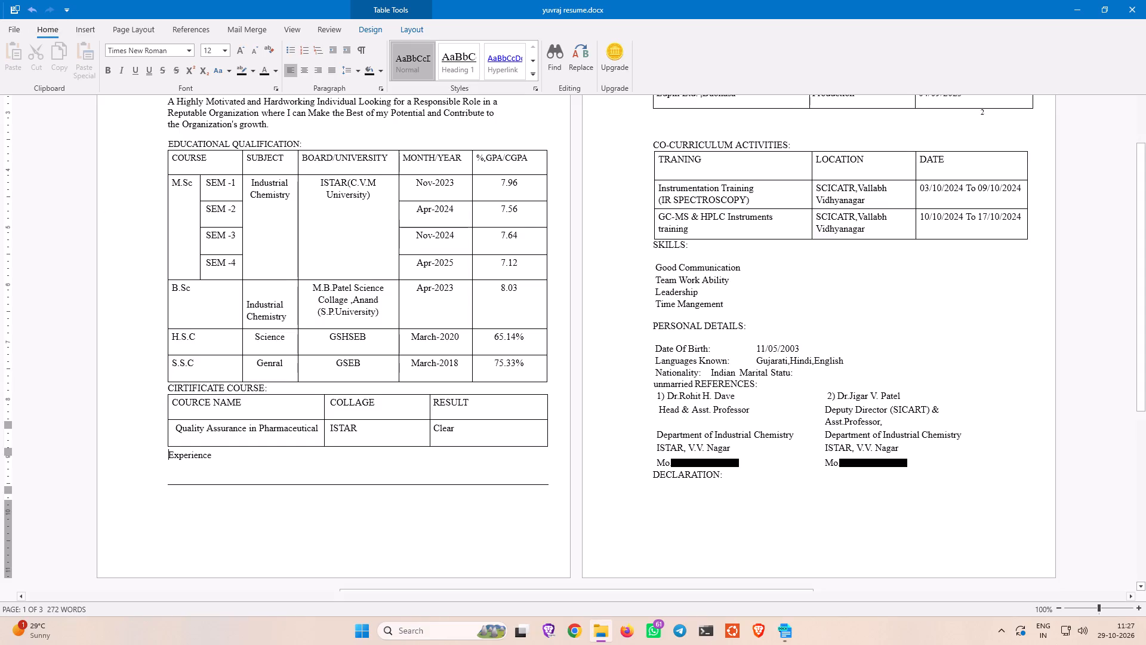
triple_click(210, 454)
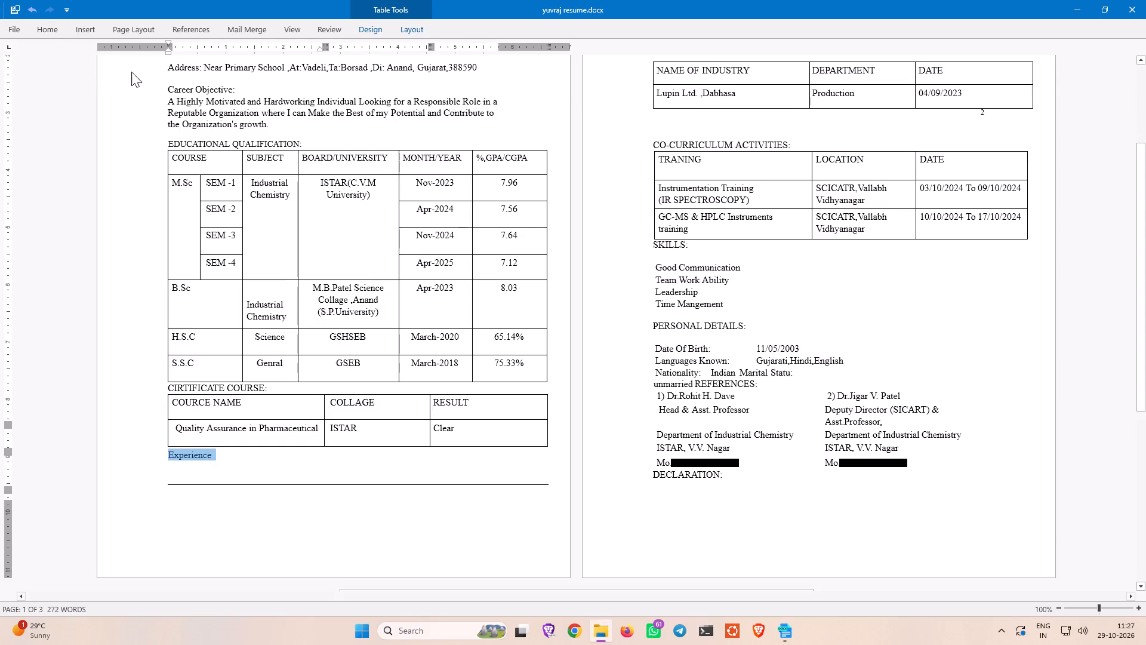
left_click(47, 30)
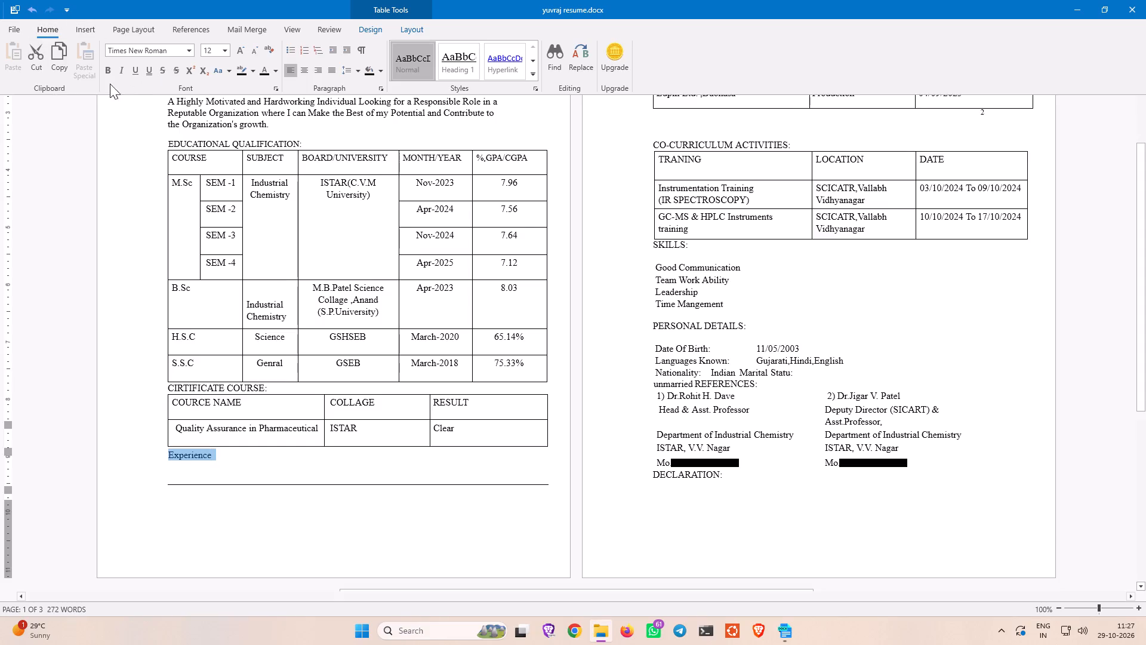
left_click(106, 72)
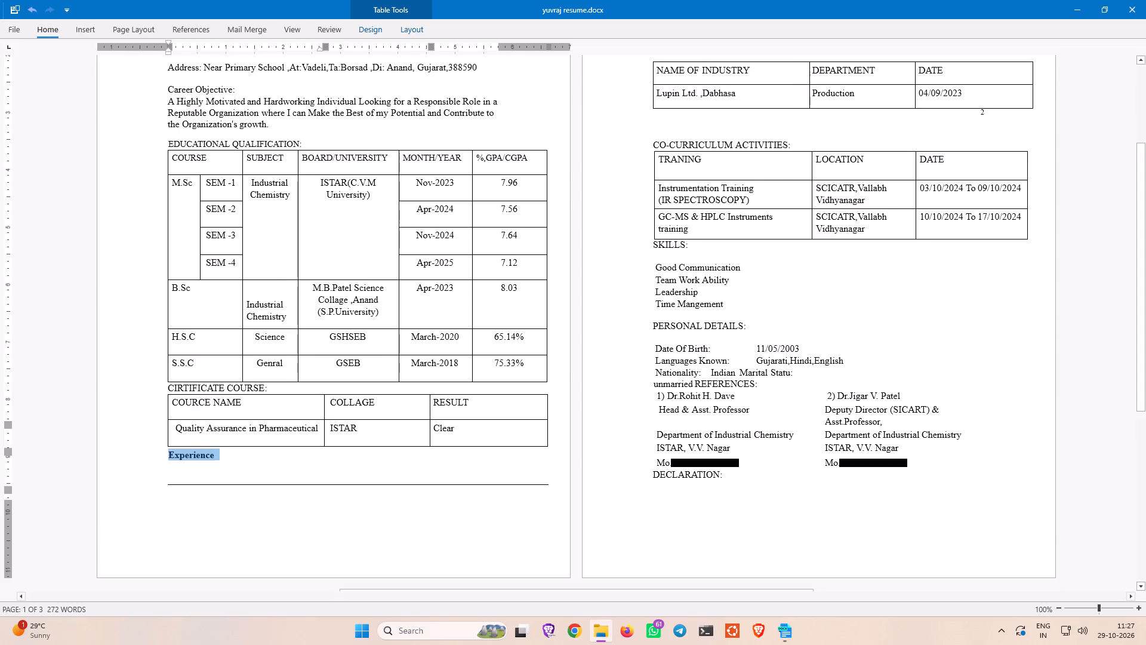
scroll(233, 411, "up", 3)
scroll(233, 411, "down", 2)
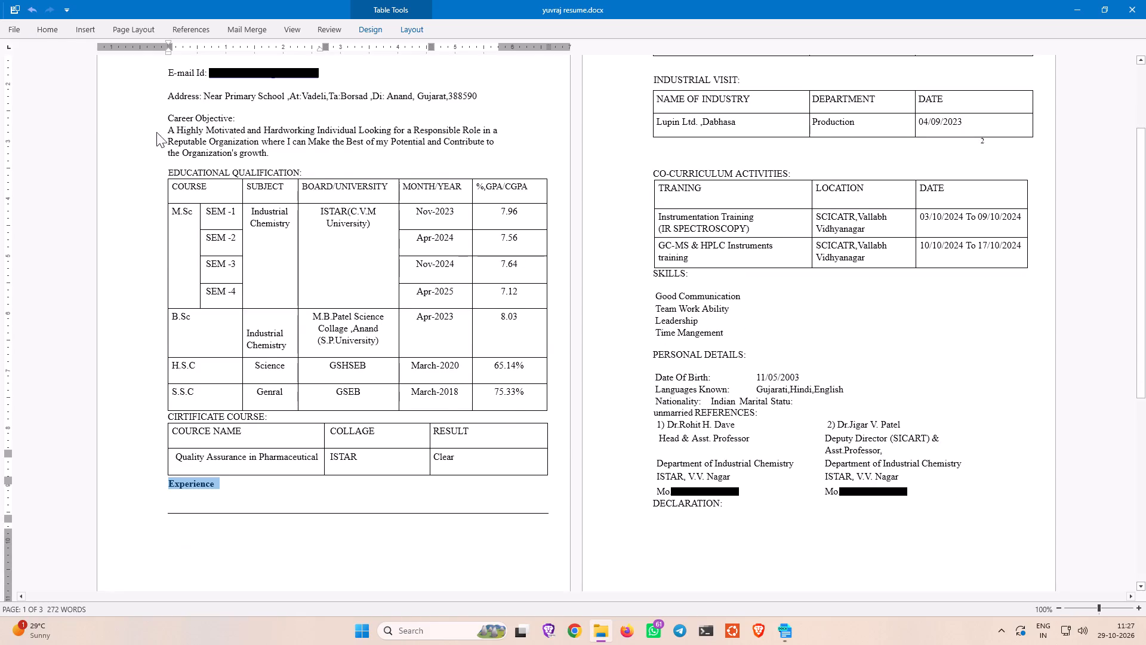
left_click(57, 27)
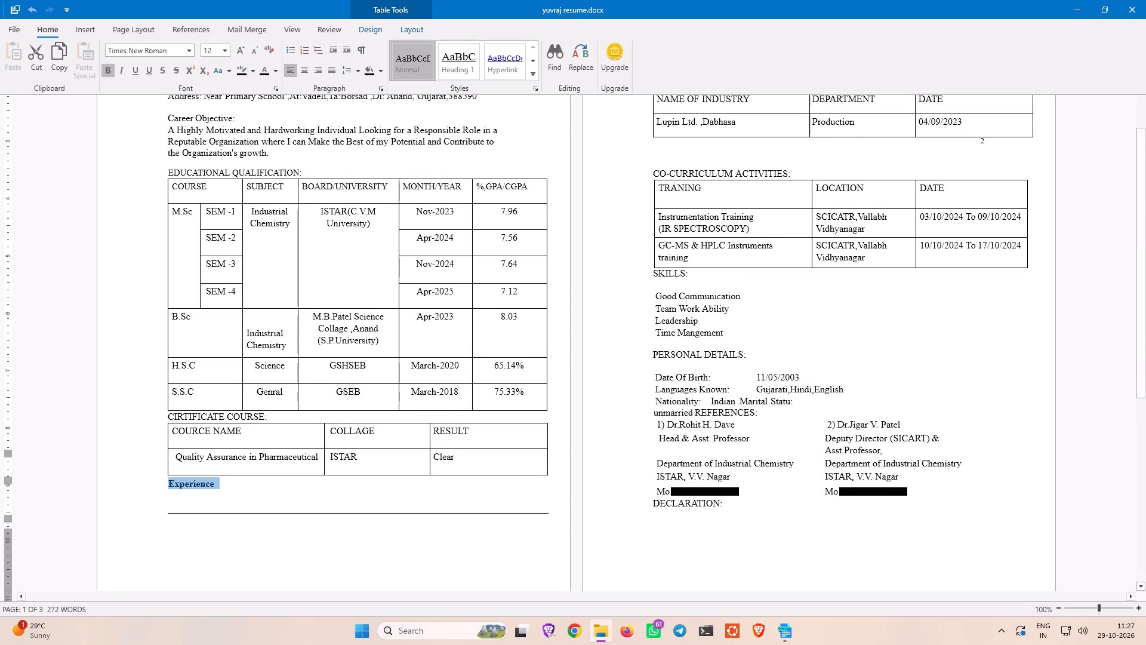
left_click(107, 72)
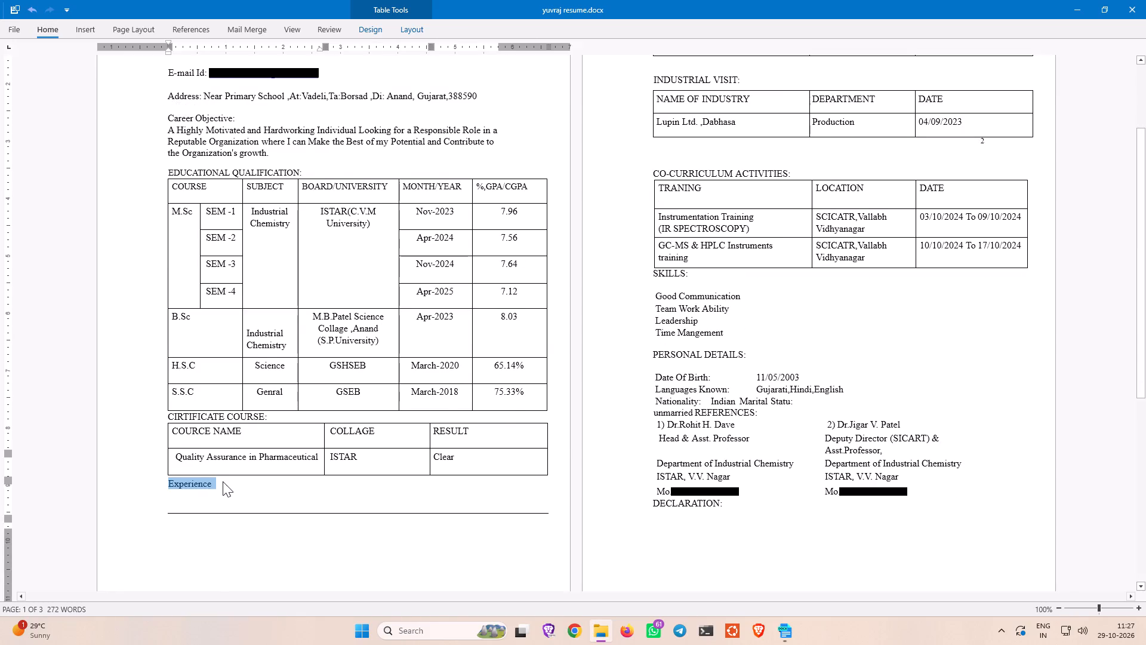
Set the font size of the Experience heading to 14.
left_click(55, 30)
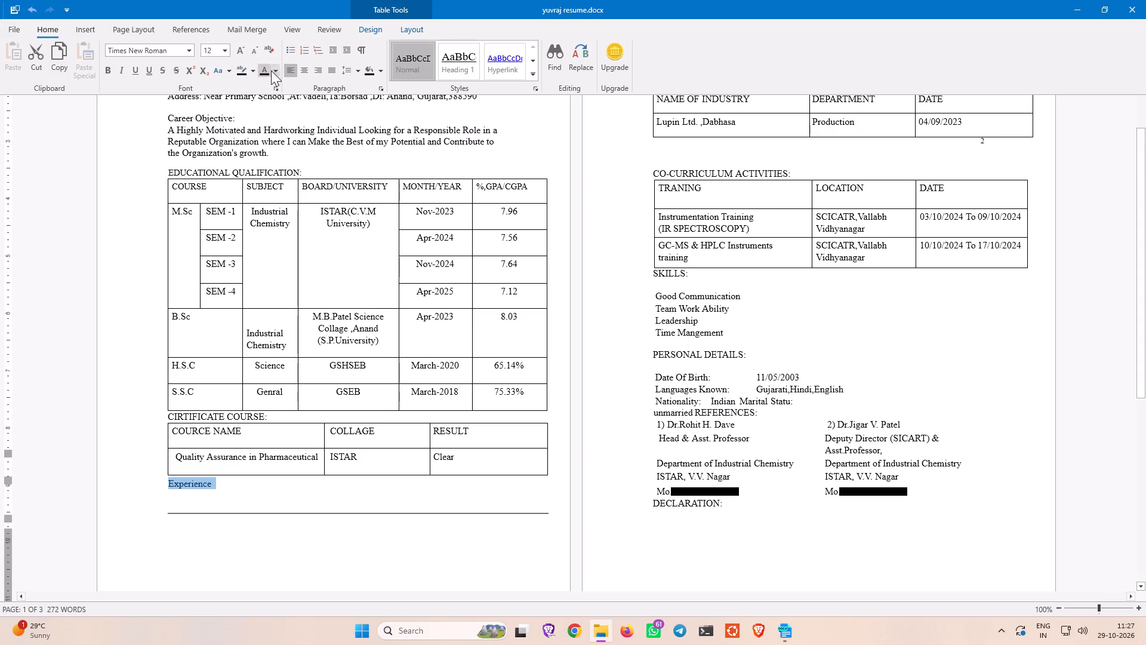
left_click(224, 55)
left_click(217, 127)
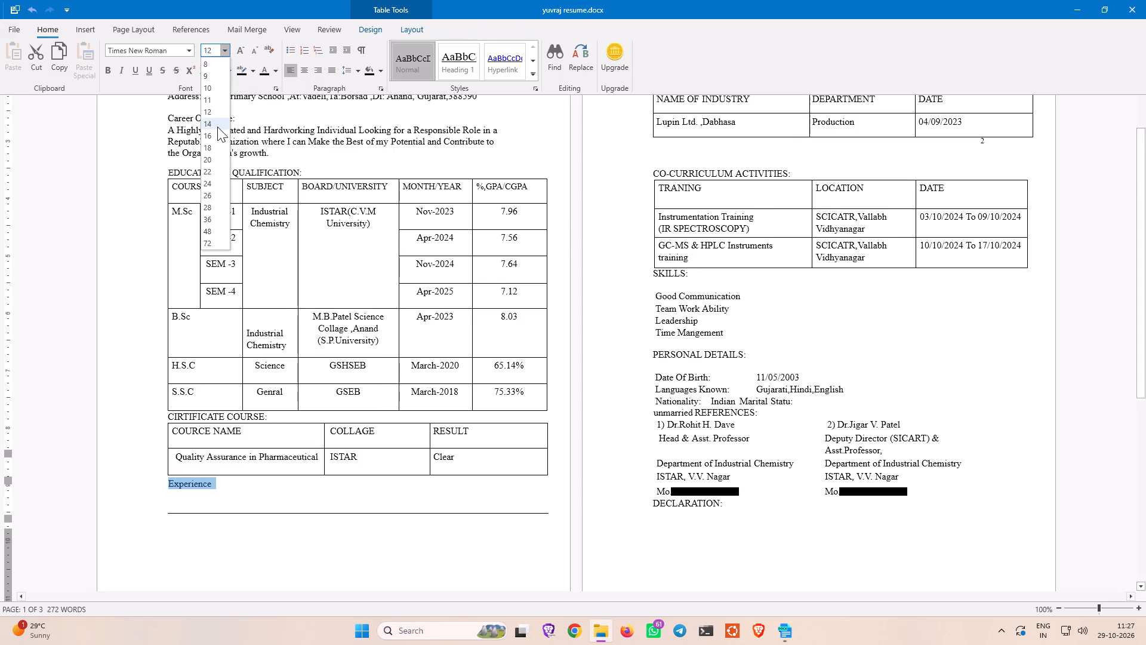
Start a new line beneath the Experience heading and enter "Currently".
left_click(227, 485)
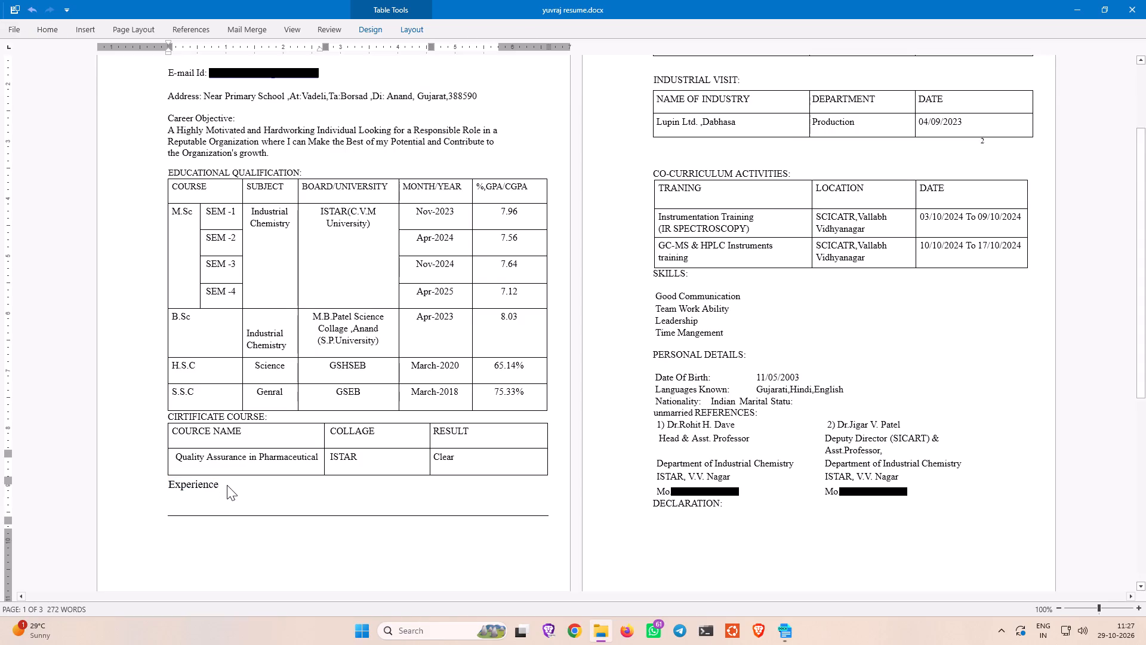
key("Return")
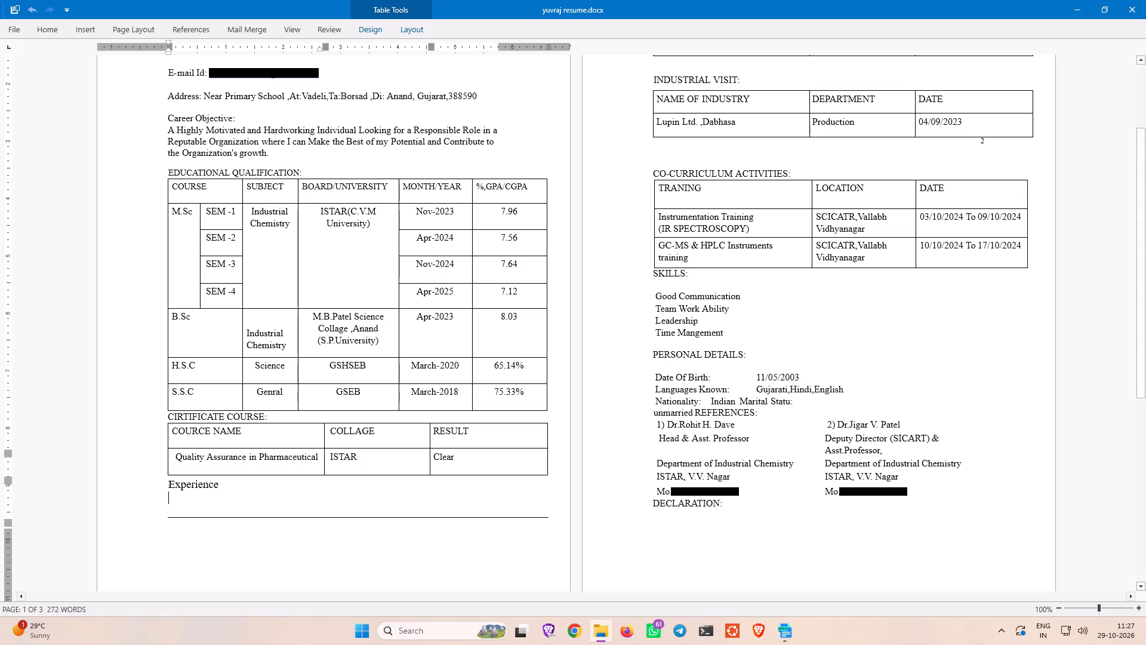
key("c")
key("BackSpace")
type("urrently")
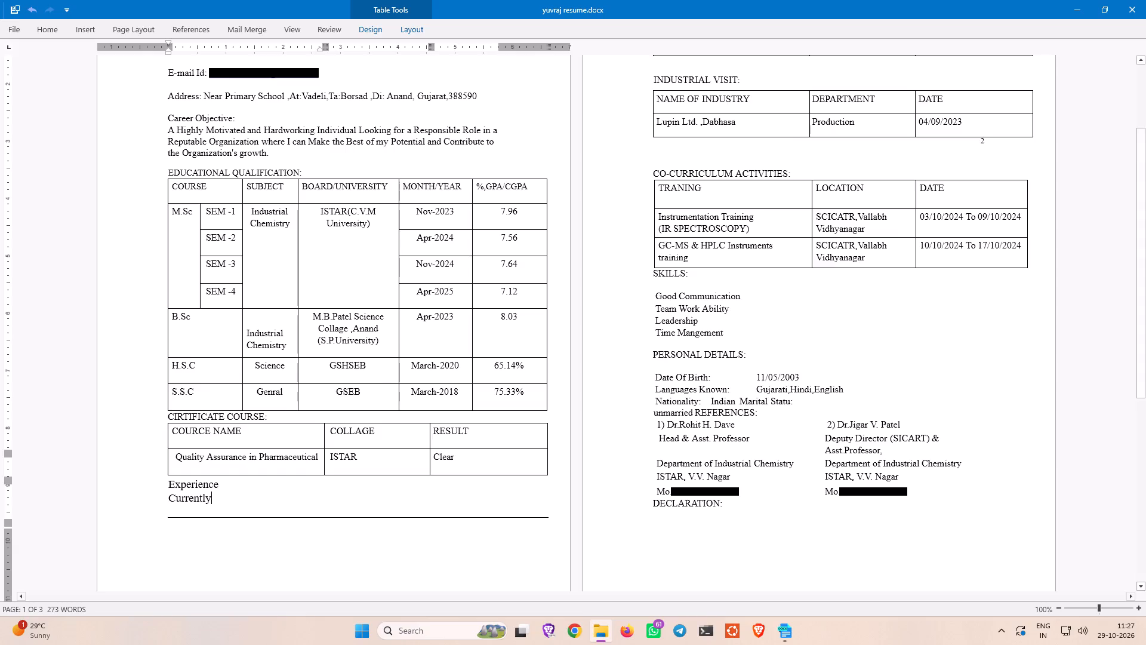
Set the font size of "Currently" to 12 and add a space after the word.
double_click(181, 497)
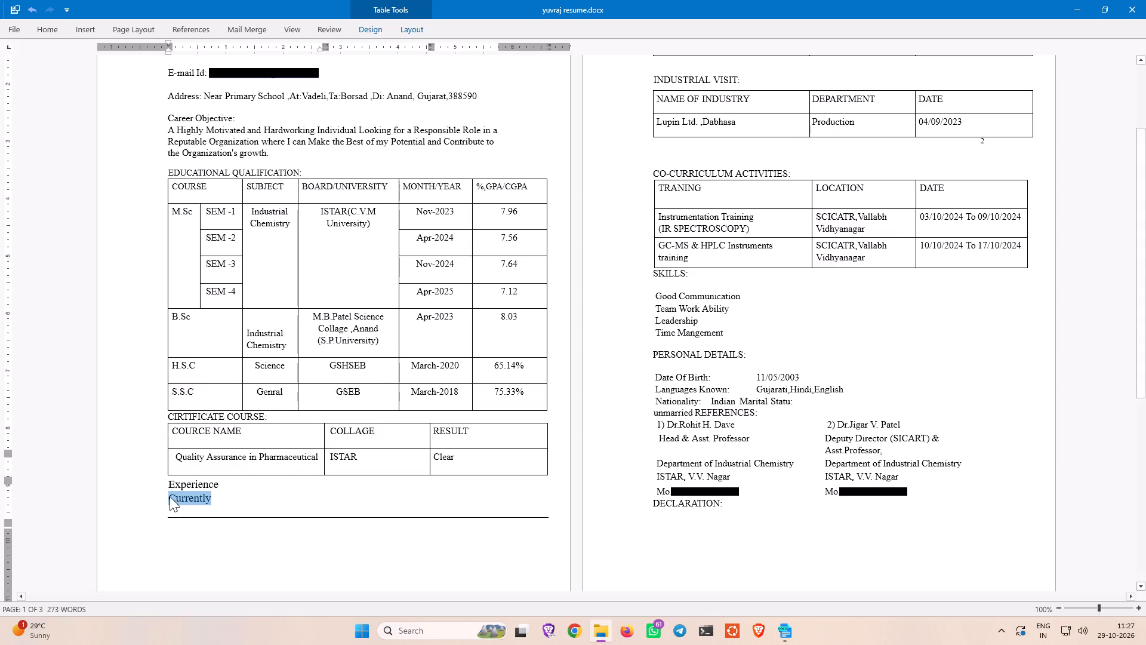
left_click(170, 496)
double_click(174, 496)
left_click(51, 26)
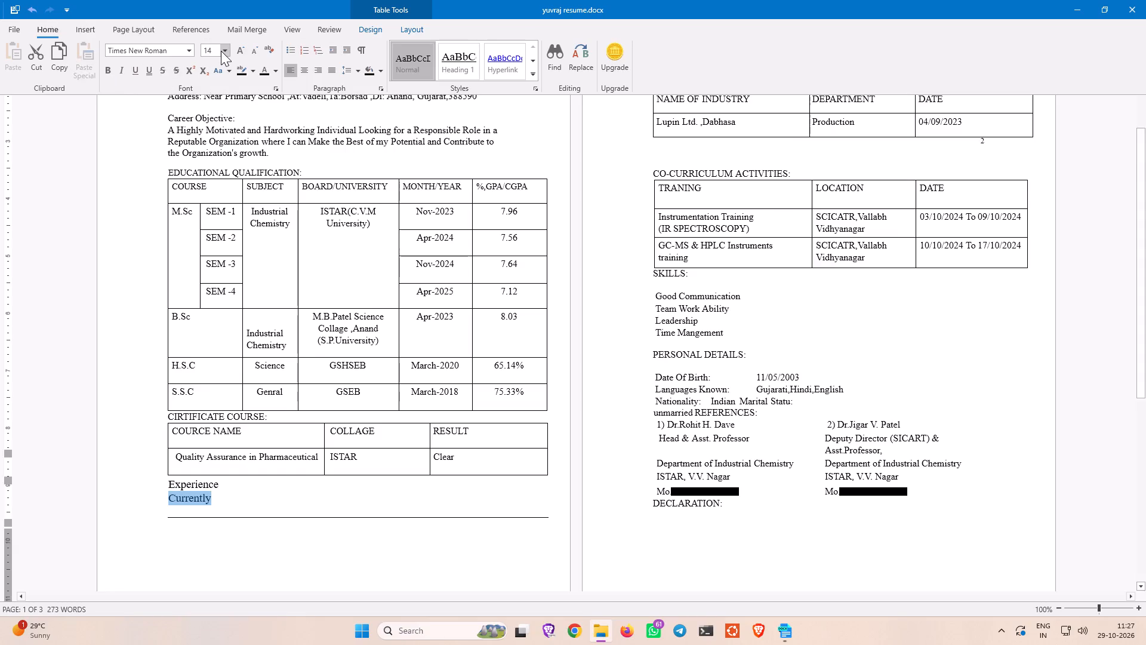
left_click(221, 51)
left_click(213, 110)
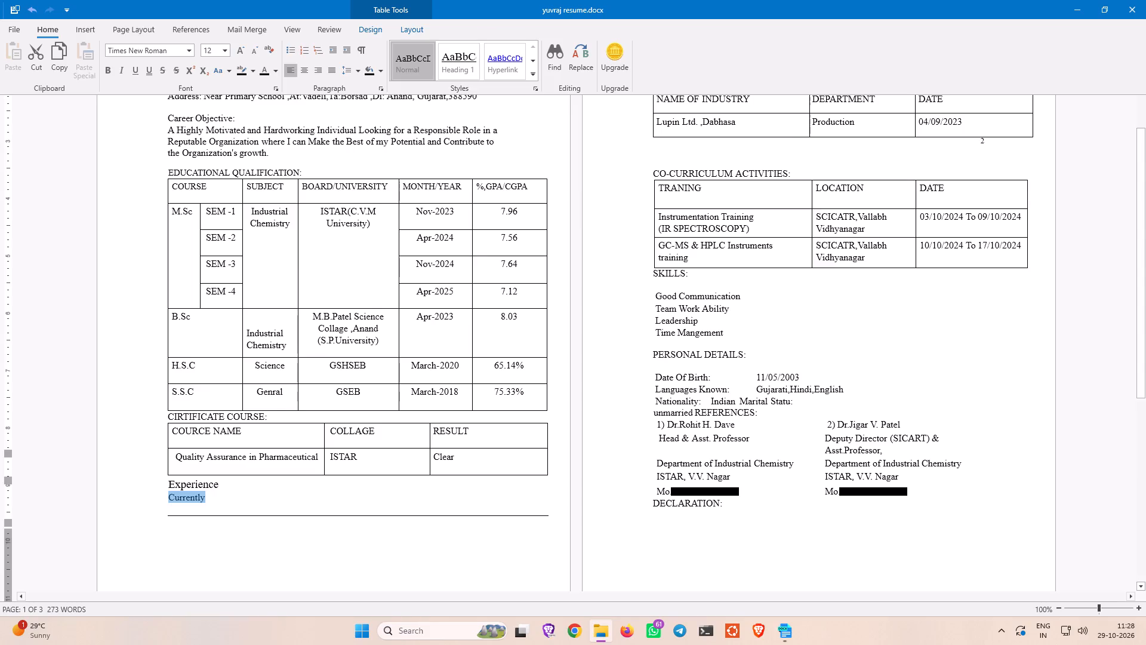
left_click(223, 494)
key("space")
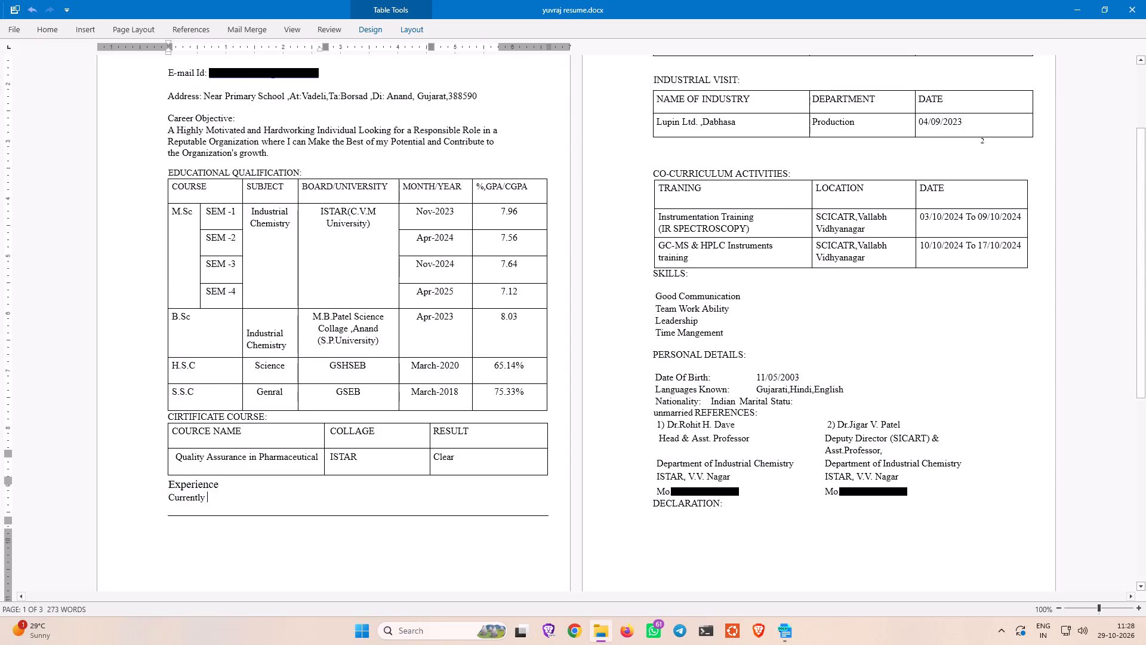
Turn the "Currently" line beneath the Experience heading into a bullet point.
left_click(47, 30)
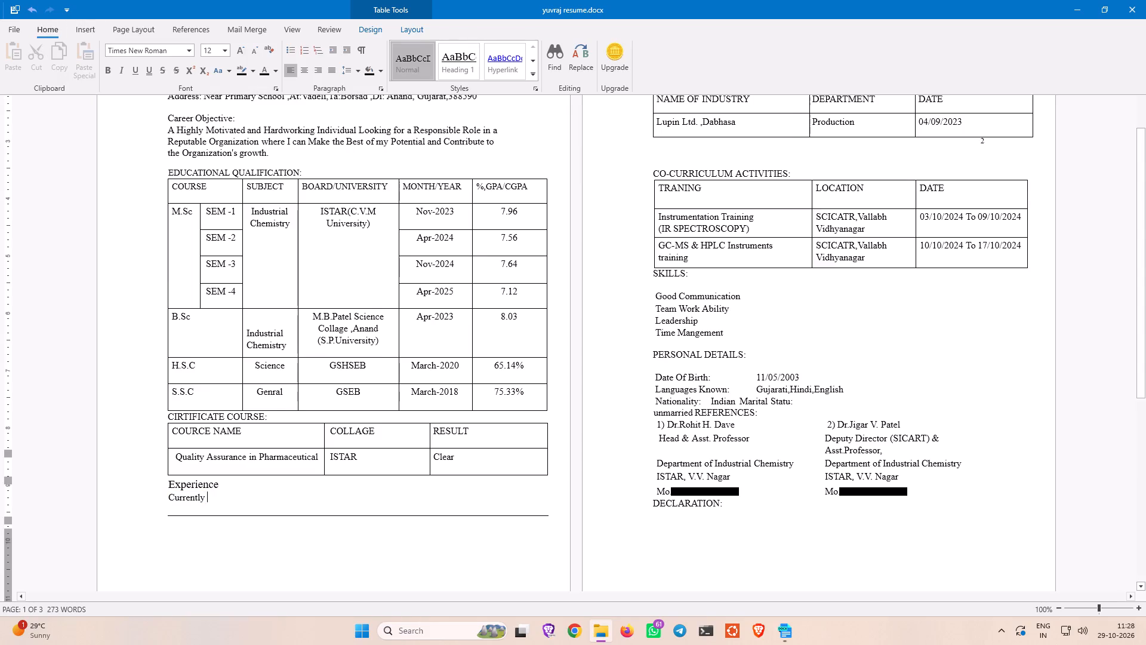
left_click(168, 496)
left_click(170, 496)
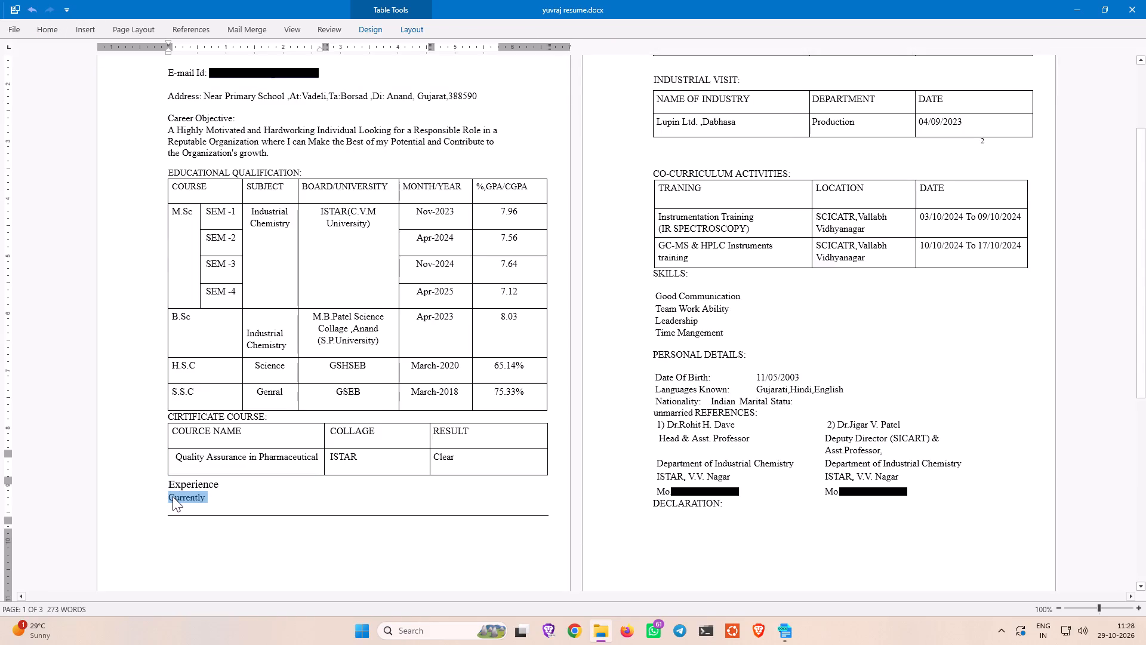
left_click(43, 27)
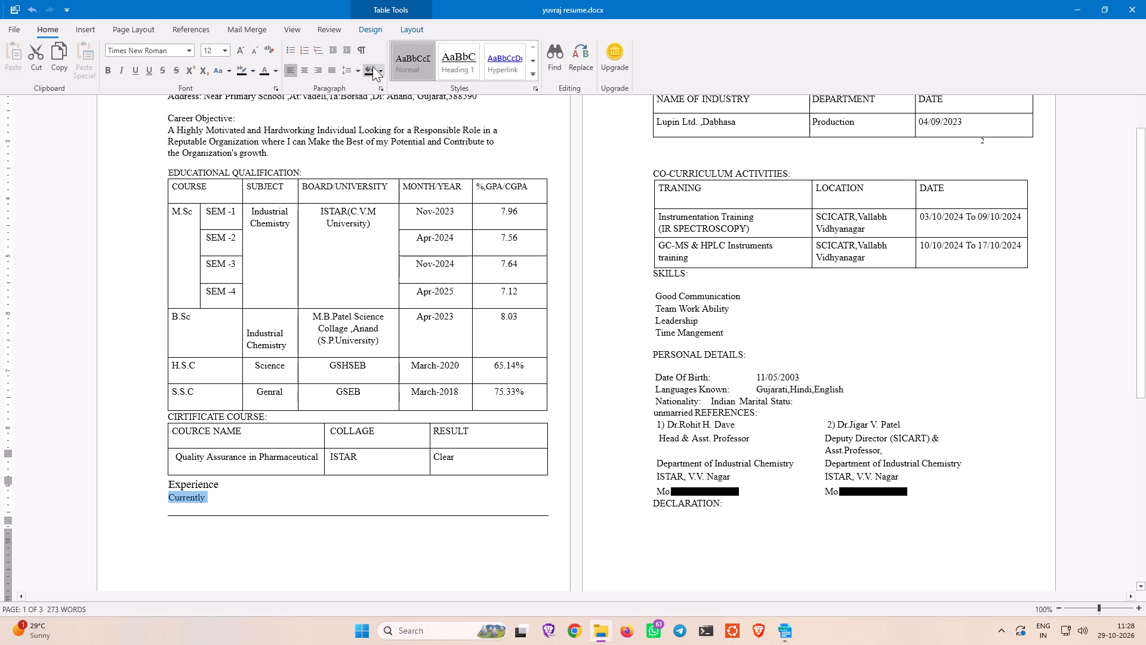
left_click(295, 50)
Continue the bullet after "Currently" with the text "working in FARMSON".
left_click(238, 499)
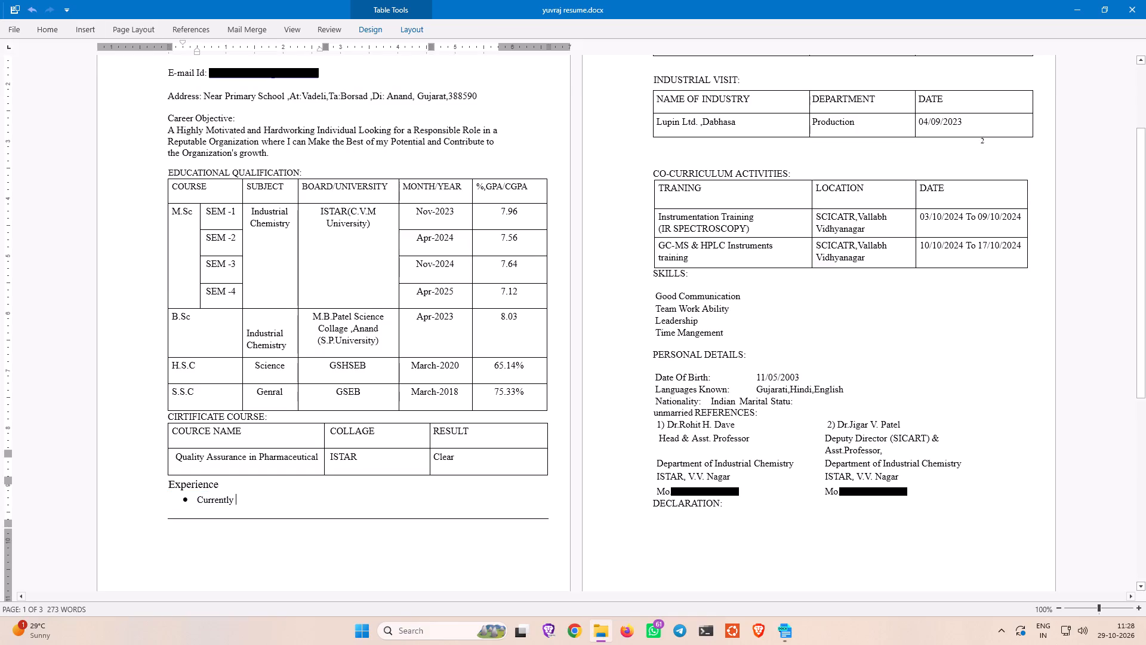
key("space")
type("workim")
key("BackSpace")
type("ng in")
key("space")
type("fa")
key("BackSpace")
key("BackSpace")
type("FAR")
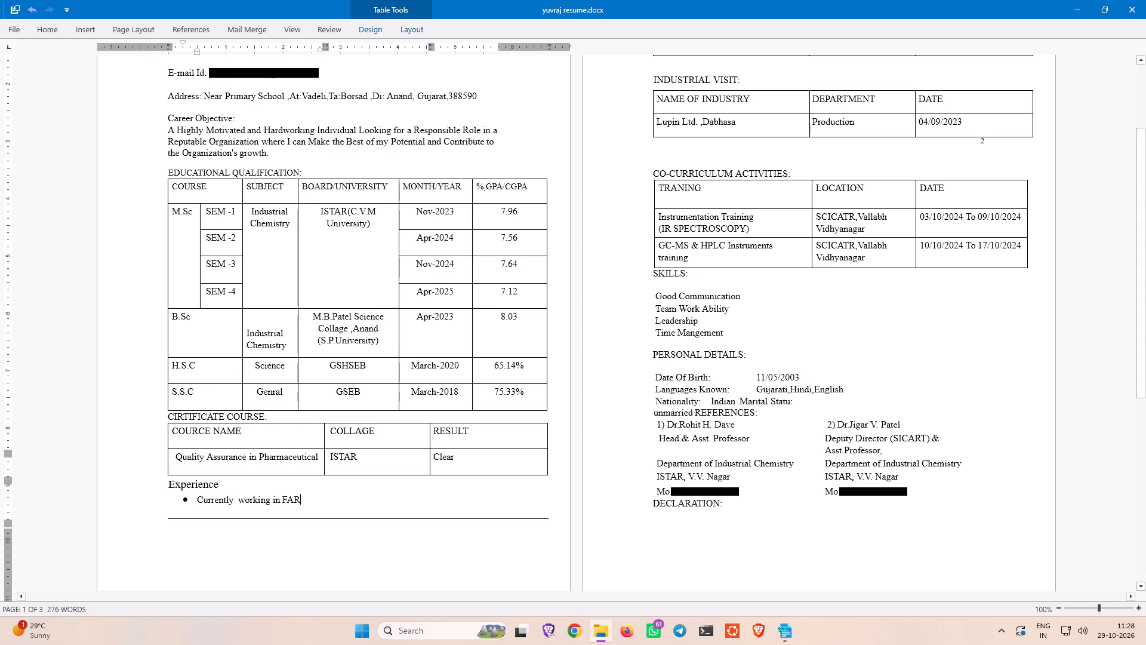
type("MSON")
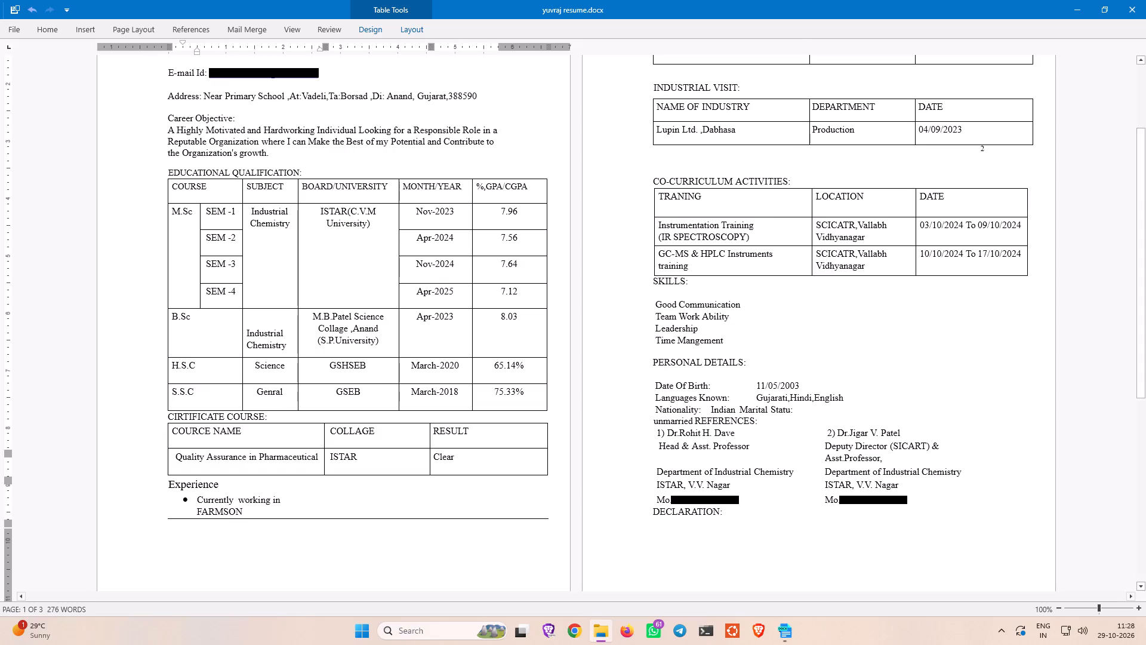
key("space")
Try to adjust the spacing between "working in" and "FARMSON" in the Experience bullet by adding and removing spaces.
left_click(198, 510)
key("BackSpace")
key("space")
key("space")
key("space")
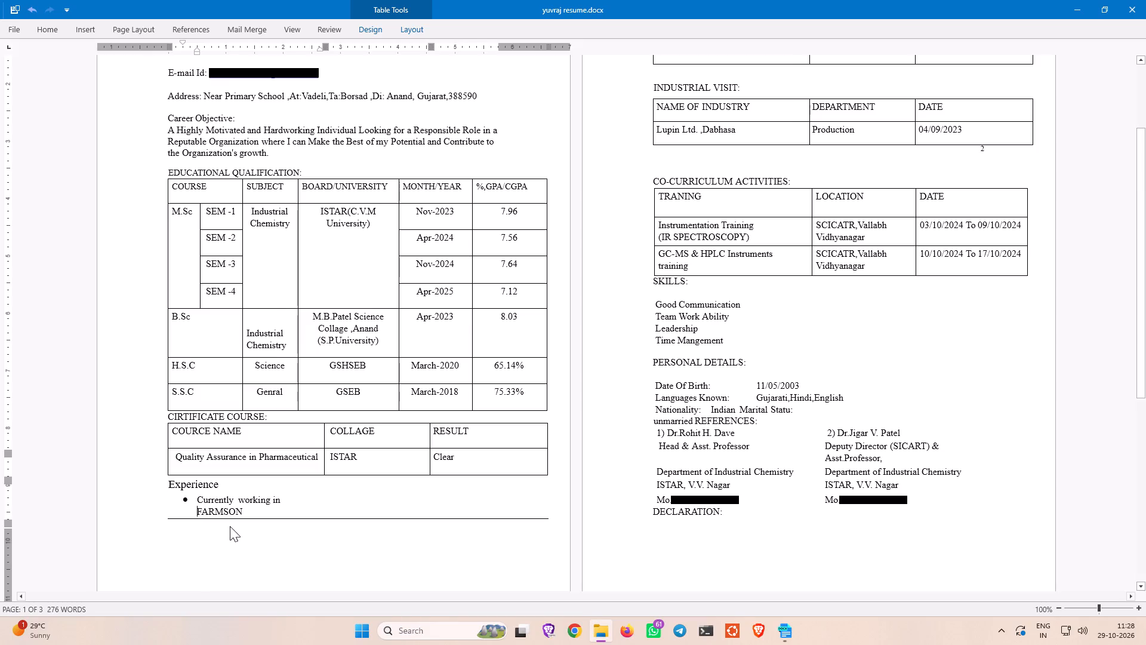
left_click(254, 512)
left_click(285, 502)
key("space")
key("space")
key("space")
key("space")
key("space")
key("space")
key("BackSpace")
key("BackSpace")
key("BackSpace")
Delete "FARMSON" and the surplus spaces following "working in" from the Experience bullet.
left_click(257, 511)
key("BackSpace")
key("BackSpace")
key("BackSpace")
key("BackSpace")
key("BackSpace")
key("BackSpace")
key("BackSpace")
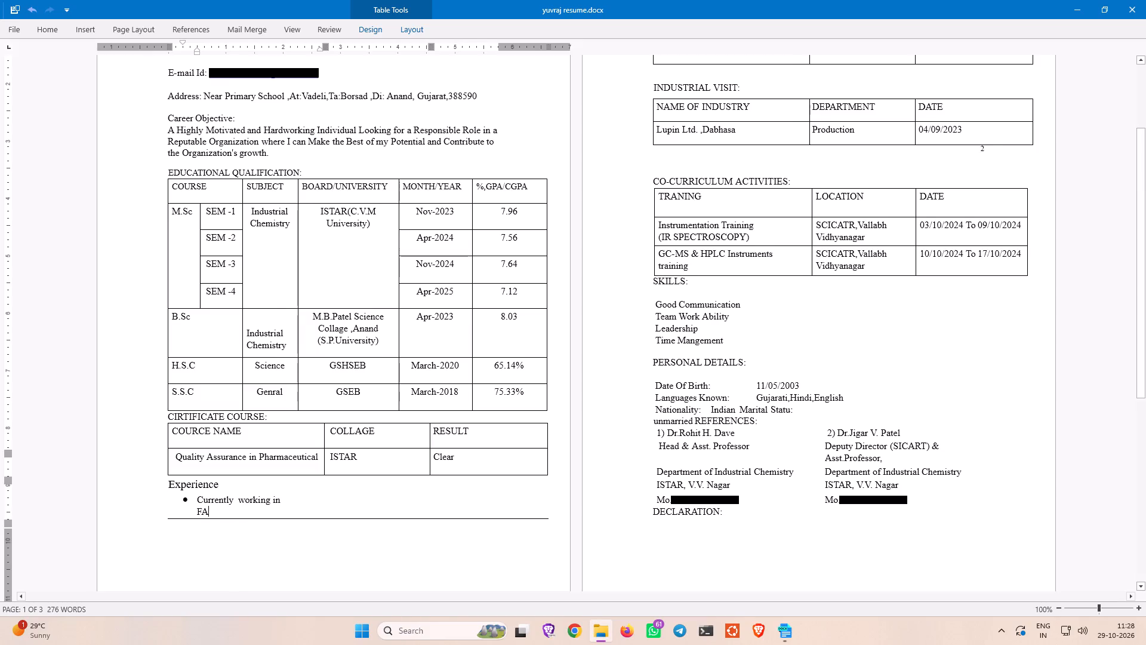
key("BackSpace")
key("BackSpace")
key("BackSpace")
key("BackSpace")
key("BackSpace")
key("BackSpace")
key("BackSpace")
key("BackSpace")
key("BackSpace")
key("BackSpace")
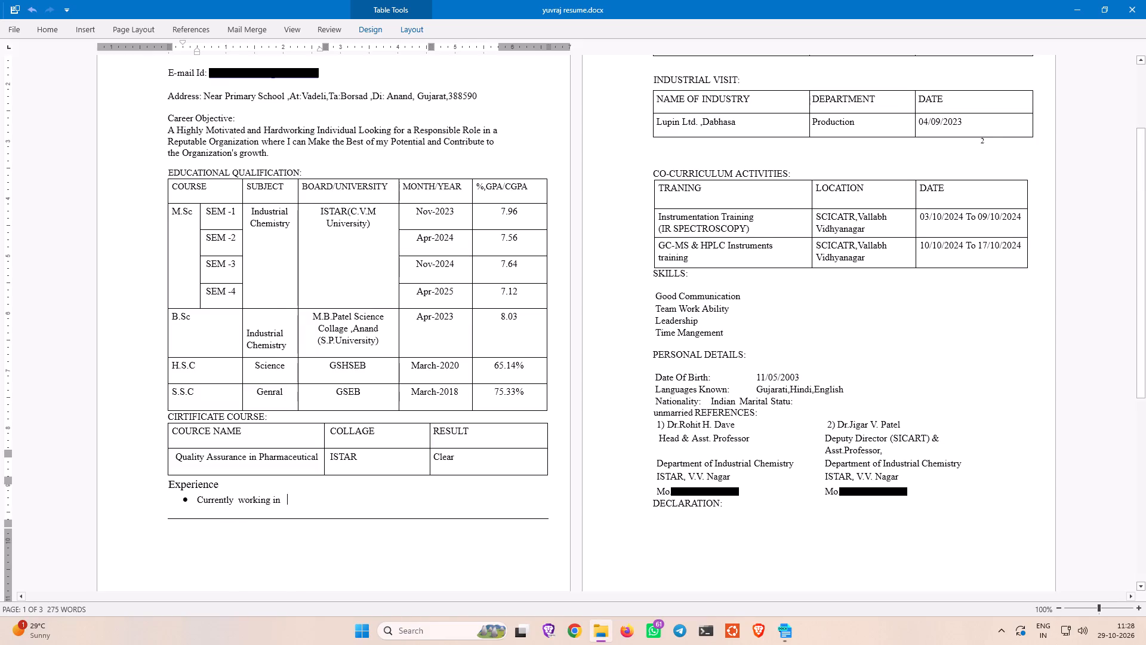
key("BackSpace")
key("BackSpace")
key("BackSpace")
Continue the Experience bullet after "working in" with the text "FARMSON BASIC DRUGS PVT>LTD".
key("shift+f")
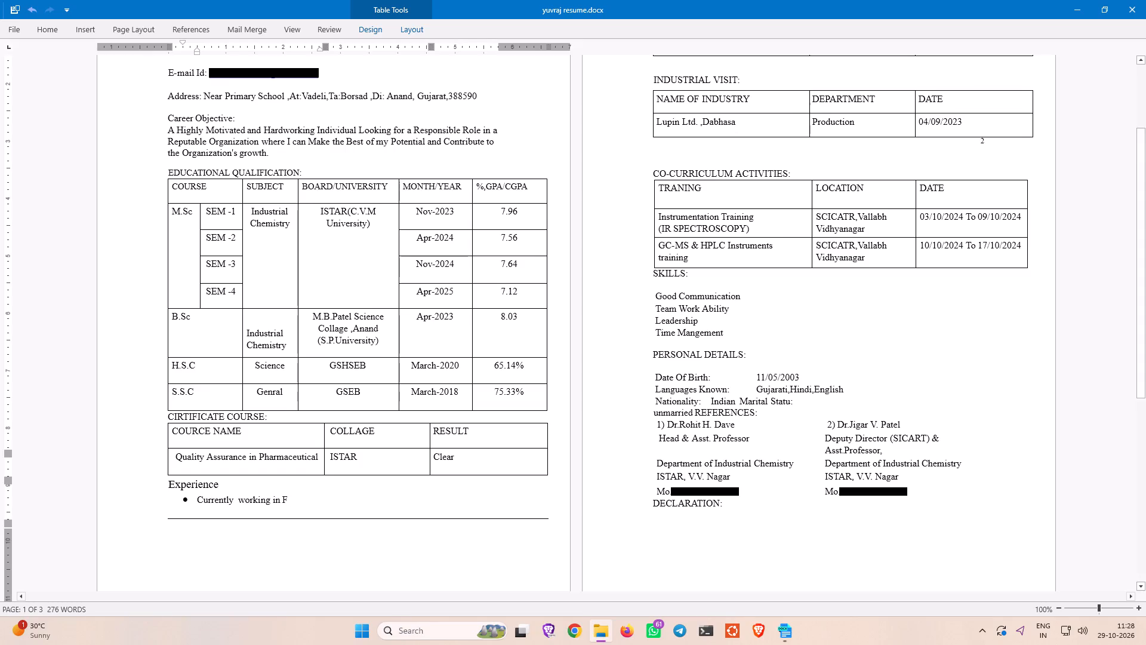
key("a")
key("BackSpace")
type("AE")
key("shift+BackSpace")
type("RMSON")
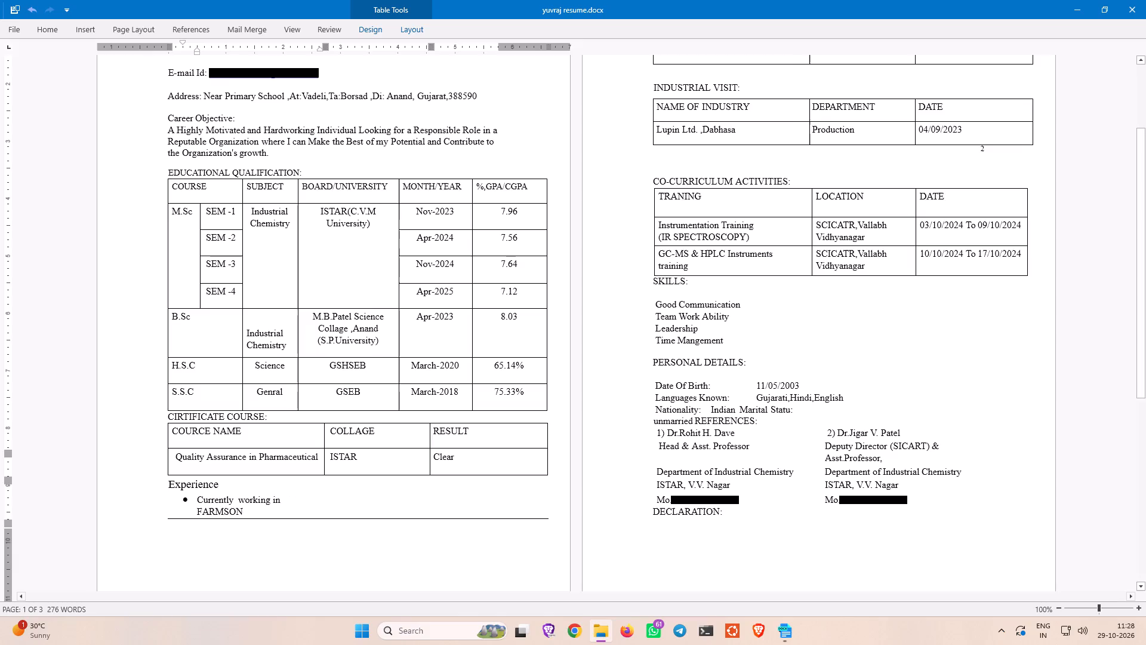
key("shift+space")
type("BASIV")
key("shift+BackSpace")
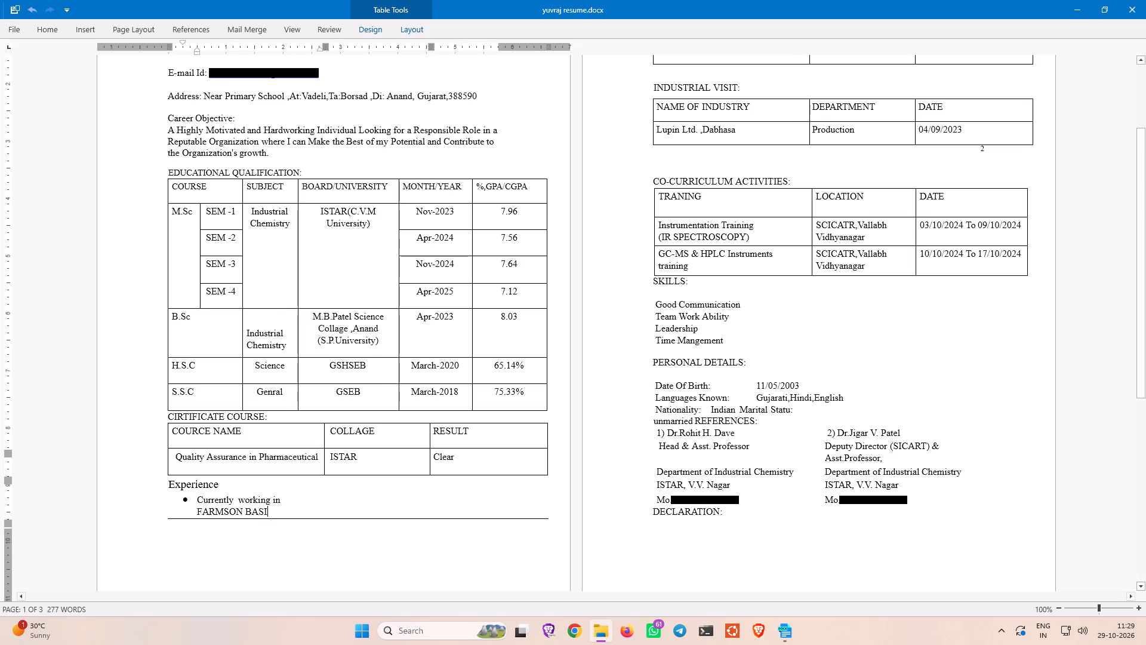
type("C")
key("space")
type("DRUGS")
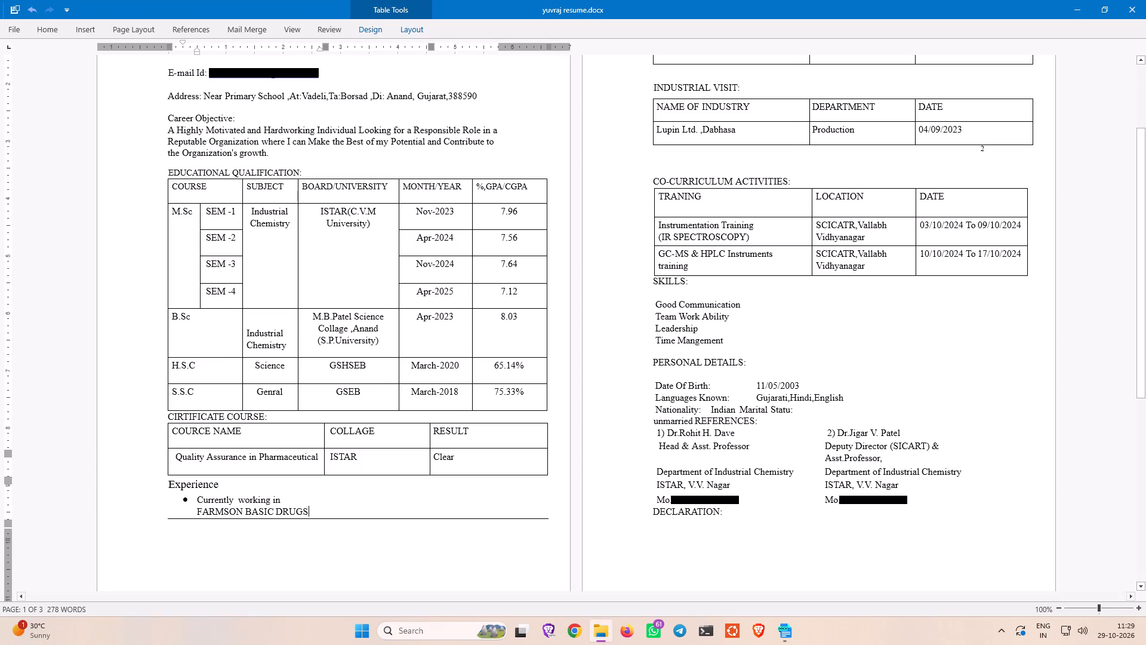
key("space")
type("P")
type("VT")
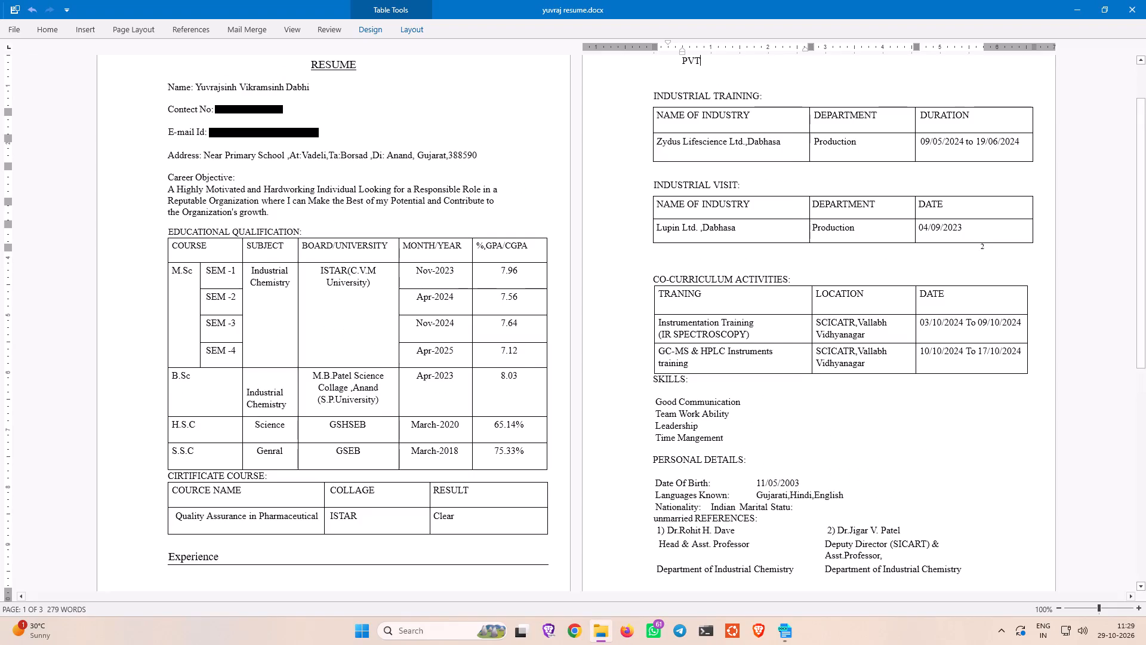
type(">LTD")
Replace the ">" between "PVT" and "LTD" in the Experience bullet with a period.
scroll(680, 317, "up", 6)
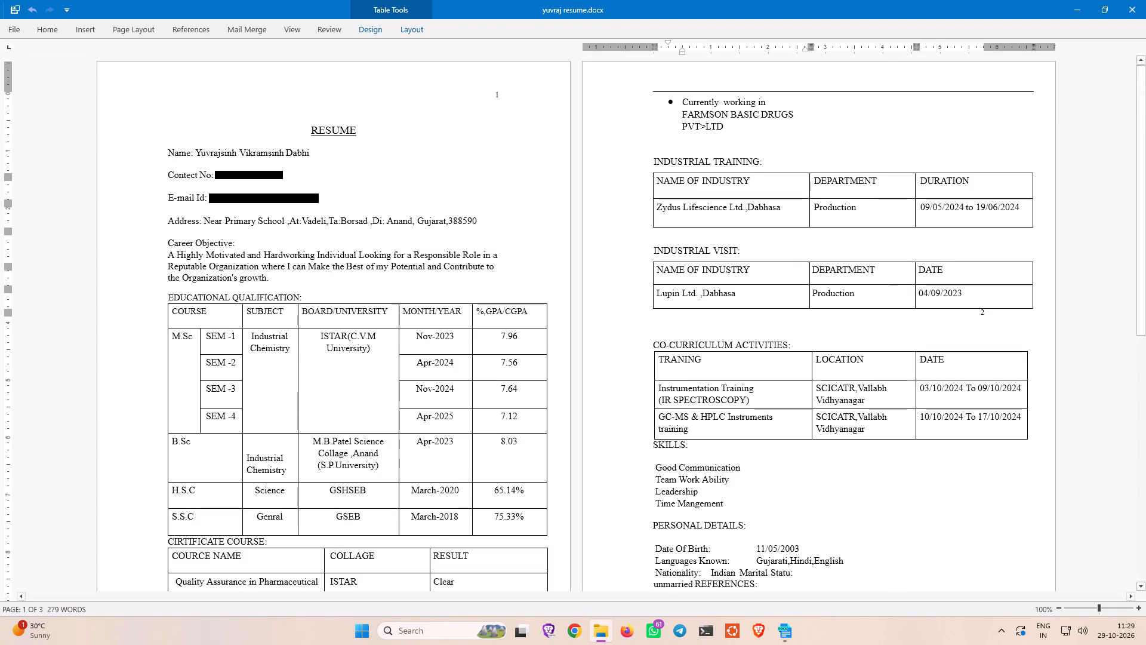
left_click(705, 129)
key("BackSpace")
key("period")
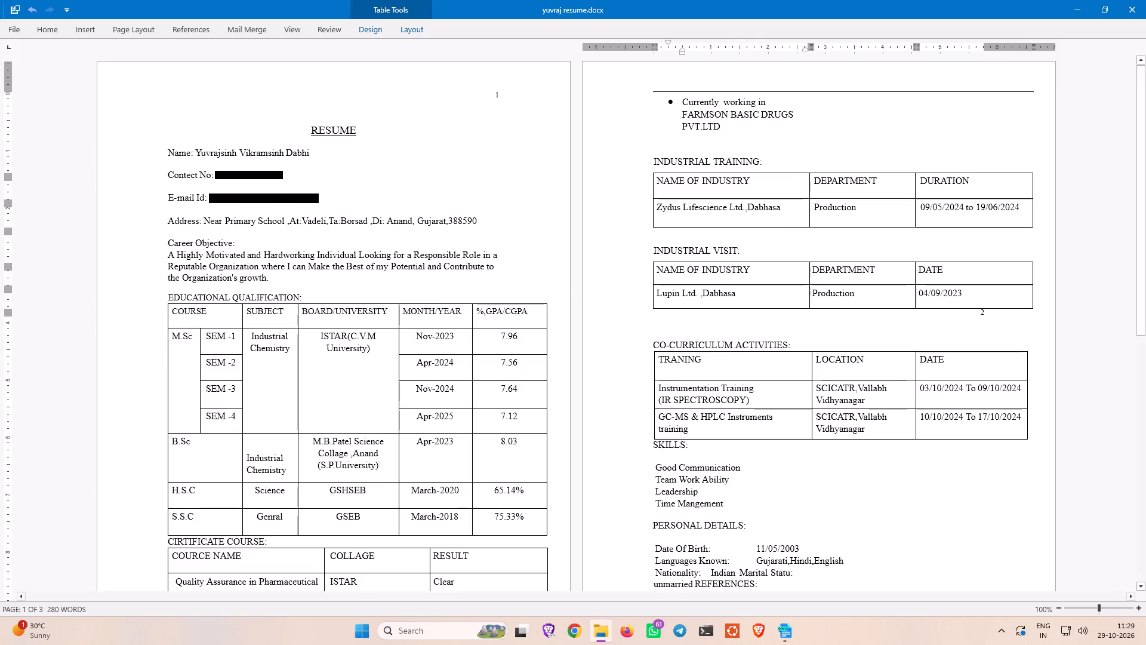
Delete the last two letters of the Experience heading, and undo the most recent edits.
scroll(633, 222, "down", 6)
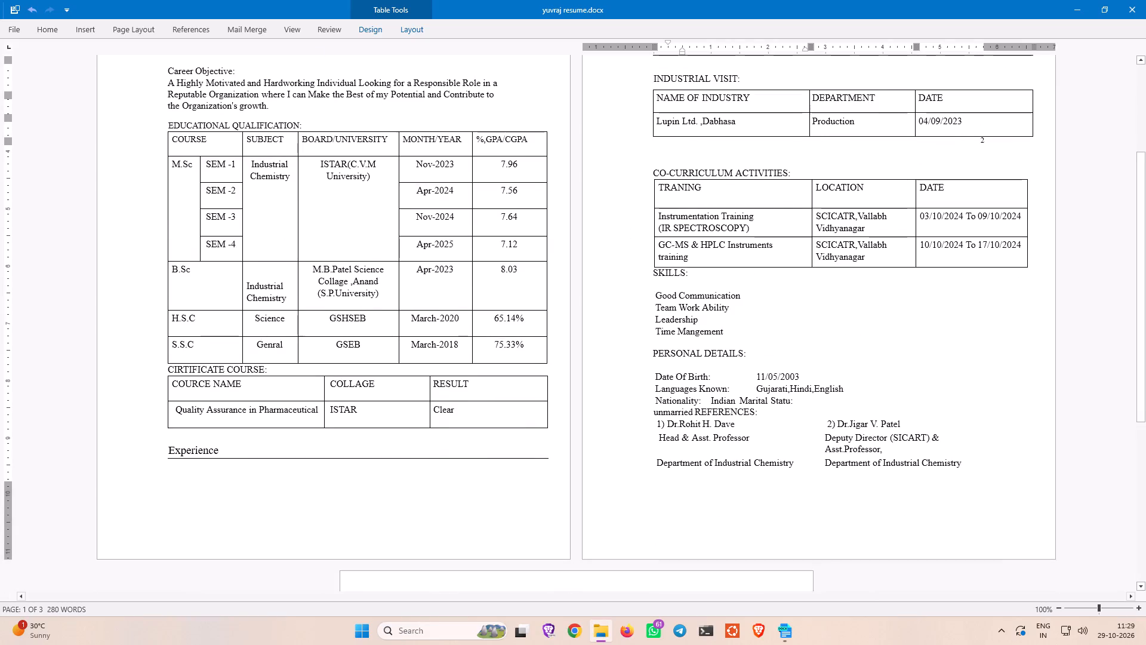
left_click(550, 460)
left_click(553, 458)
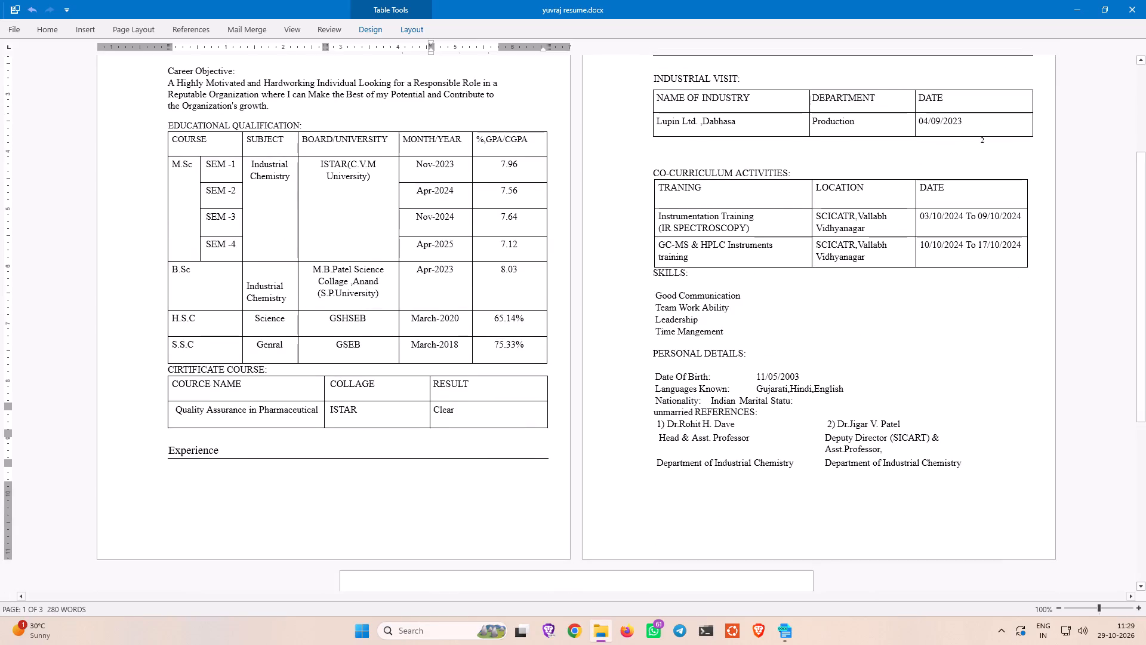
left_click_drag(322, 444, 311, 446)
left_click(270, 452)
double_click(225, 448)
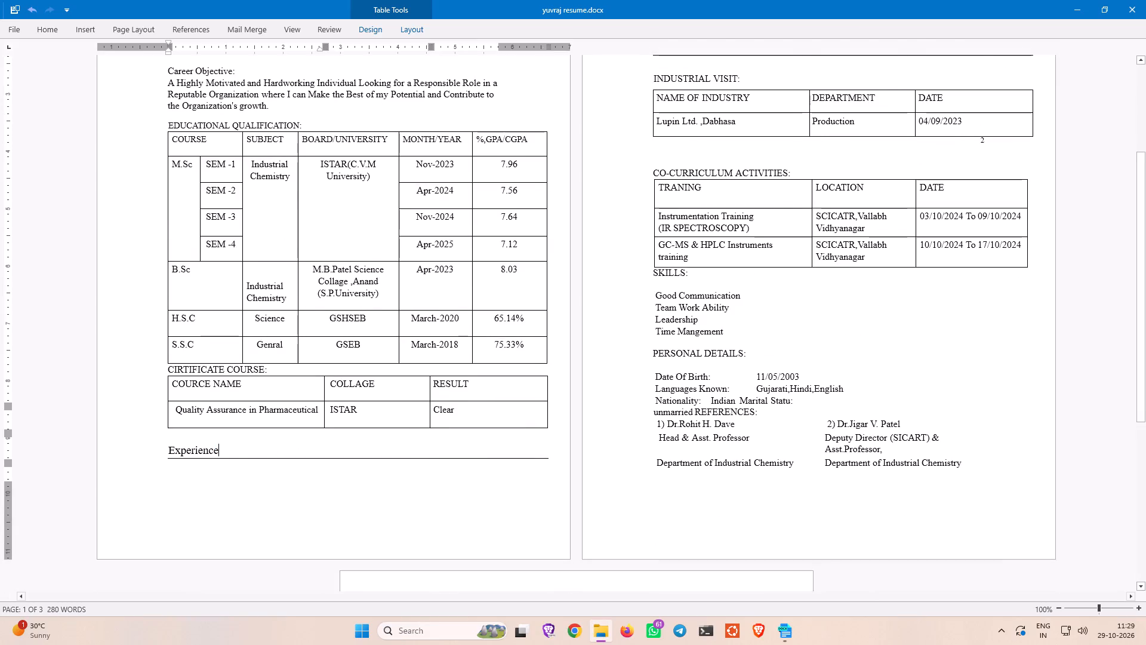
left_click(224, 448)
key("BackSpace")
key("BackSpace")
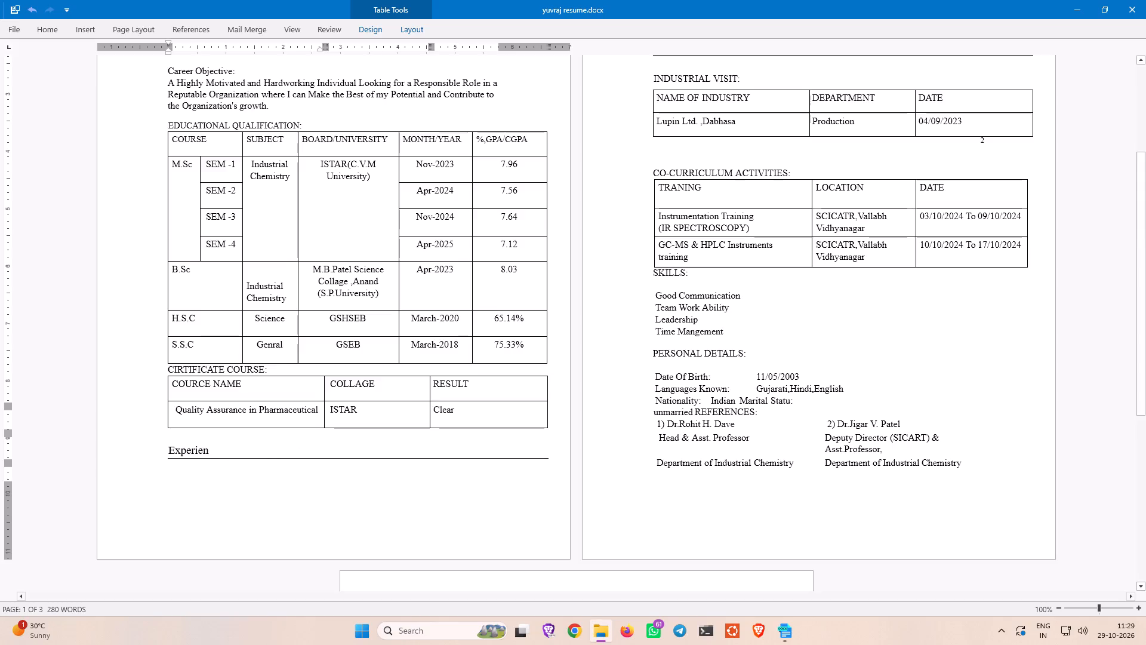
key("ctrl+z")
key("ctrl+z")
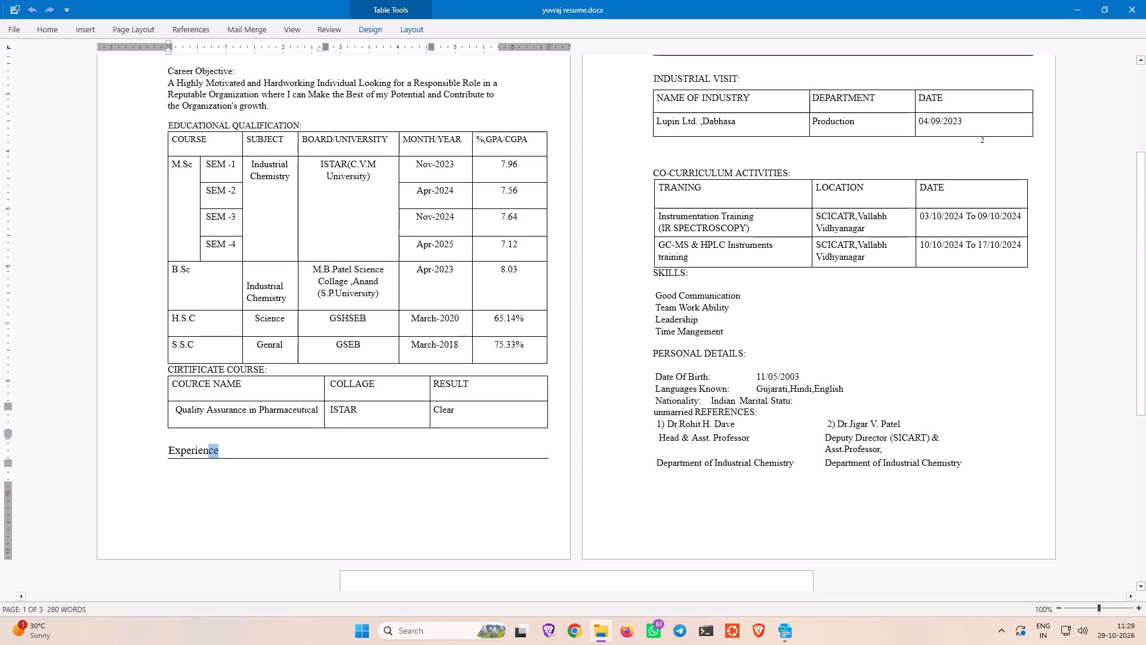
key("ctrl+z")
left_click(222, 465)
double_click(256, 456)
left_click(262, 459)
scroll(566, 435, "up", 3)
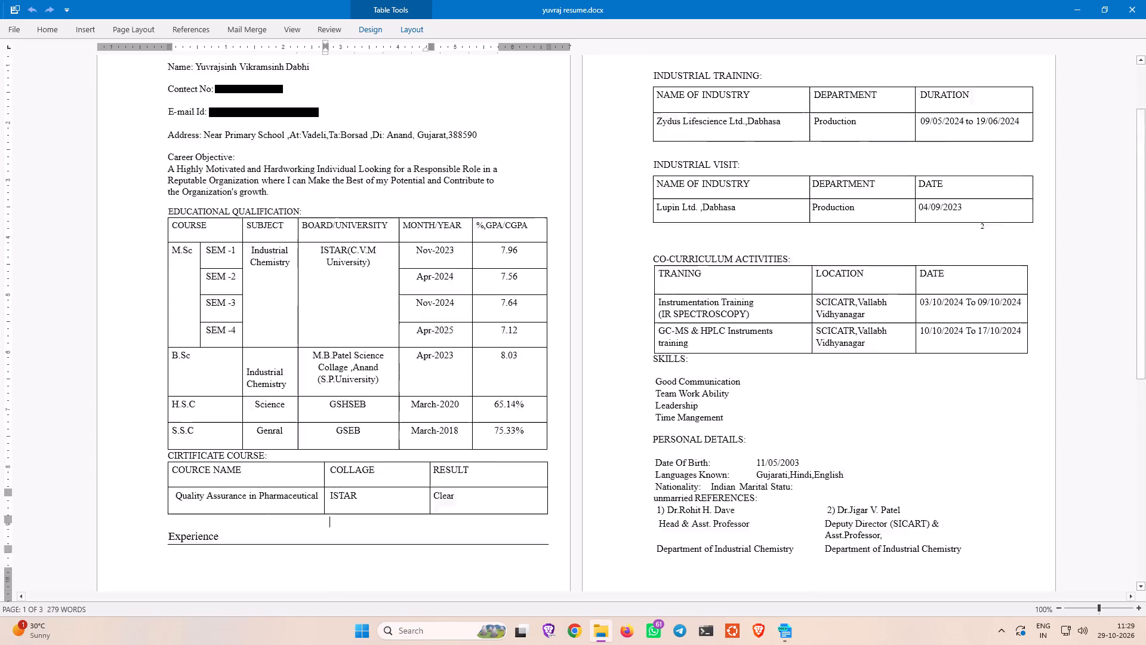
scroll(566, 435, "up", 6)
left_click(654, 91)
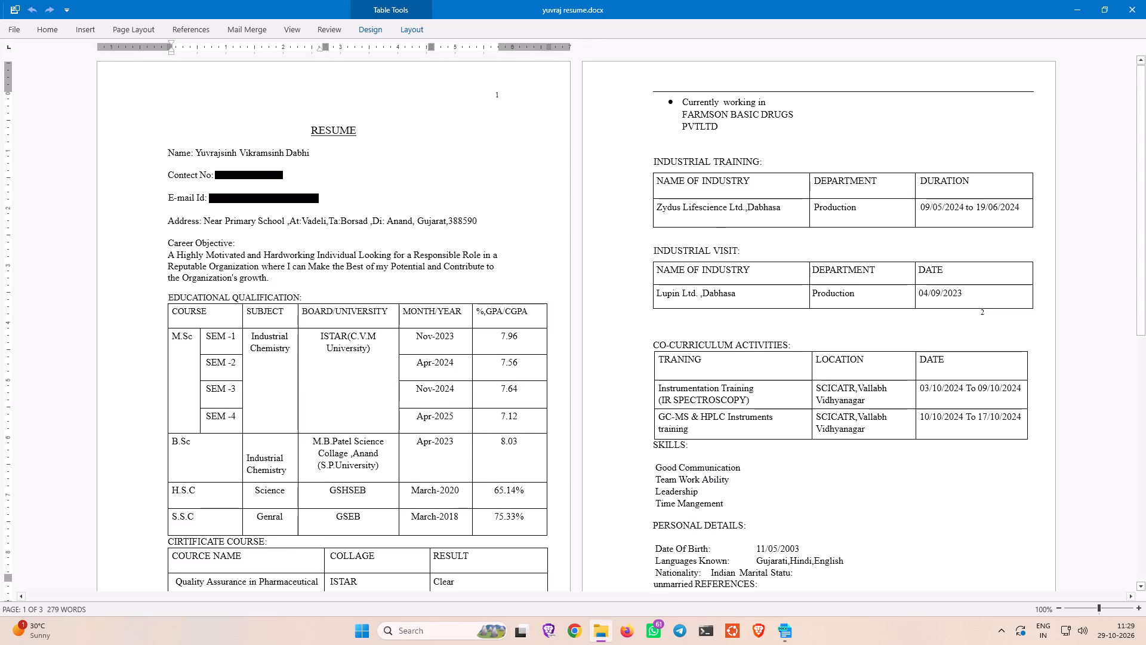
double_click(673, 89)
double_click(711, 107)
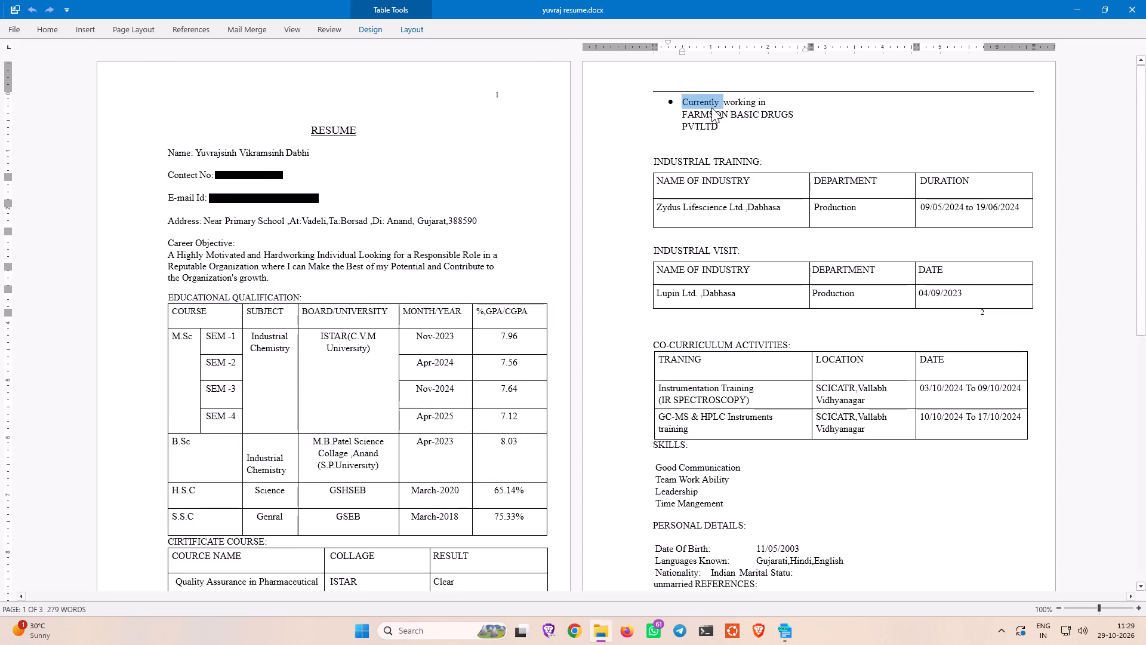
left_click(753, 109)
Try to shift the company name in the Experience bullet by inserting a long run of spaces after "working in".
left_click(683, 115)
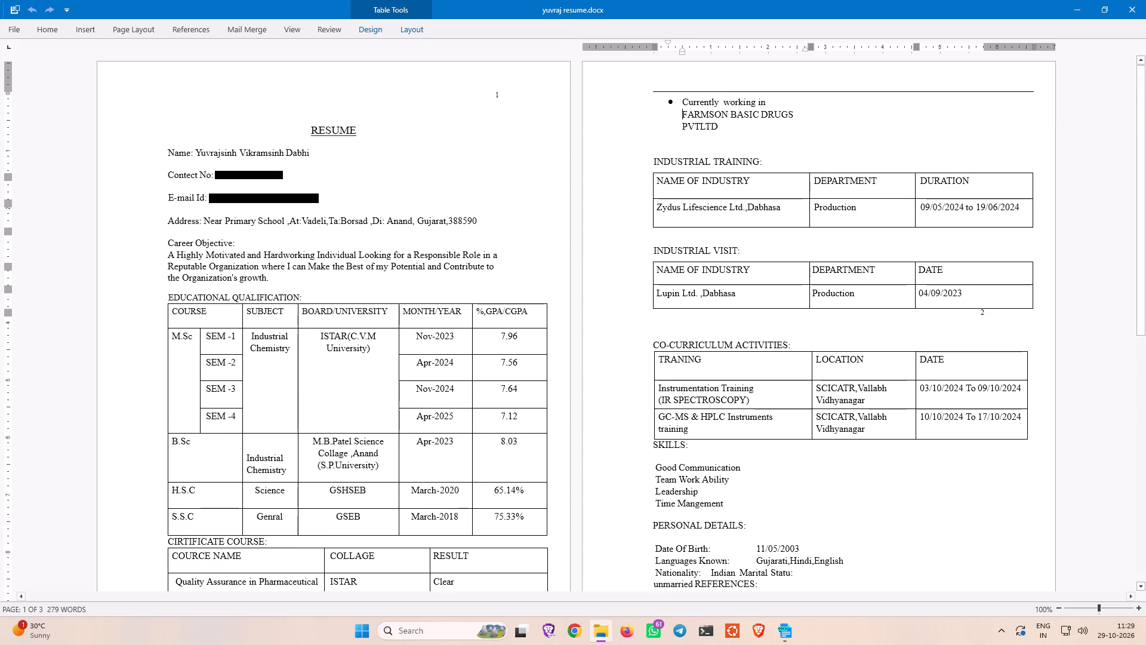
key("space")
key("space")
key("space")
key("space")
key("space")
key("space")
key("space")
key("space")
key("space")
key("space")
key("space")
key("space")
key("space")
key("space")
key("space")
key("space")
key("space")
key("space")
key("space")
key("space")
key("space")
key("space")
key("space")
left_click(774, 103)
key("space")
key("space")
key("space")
Delete the whole bullet about currently working in FARMSON BASIC DRUGS and the empty line beneath the Experience heading.
triple_click(712, 132)
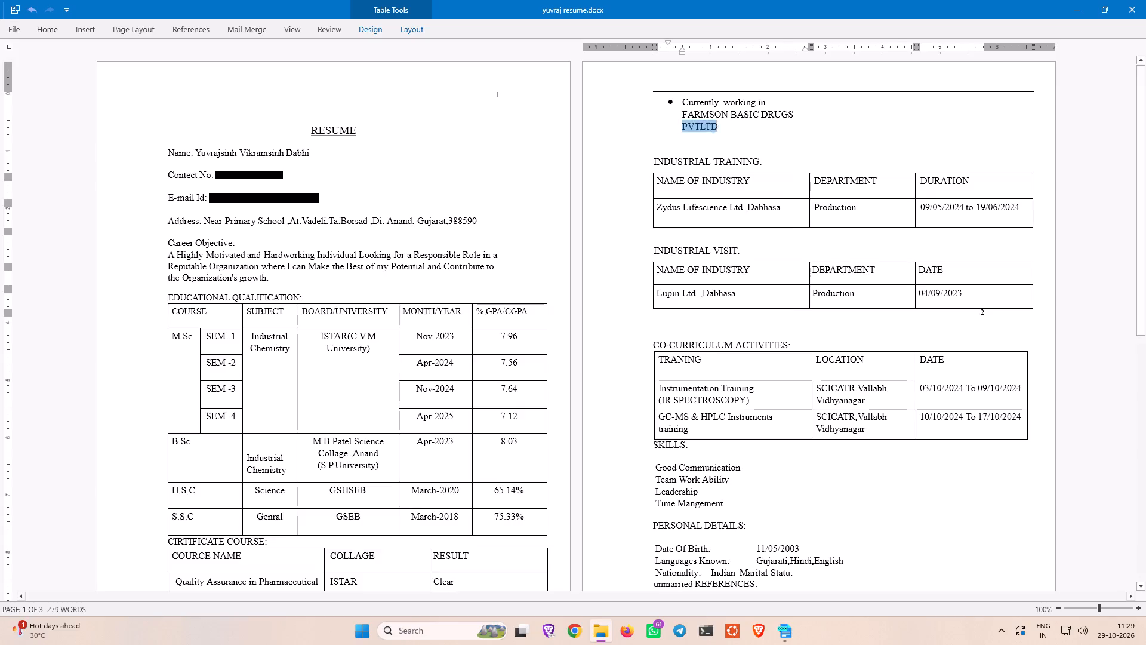
key("BackSpace")
scroll(581, 384, "up", 1)
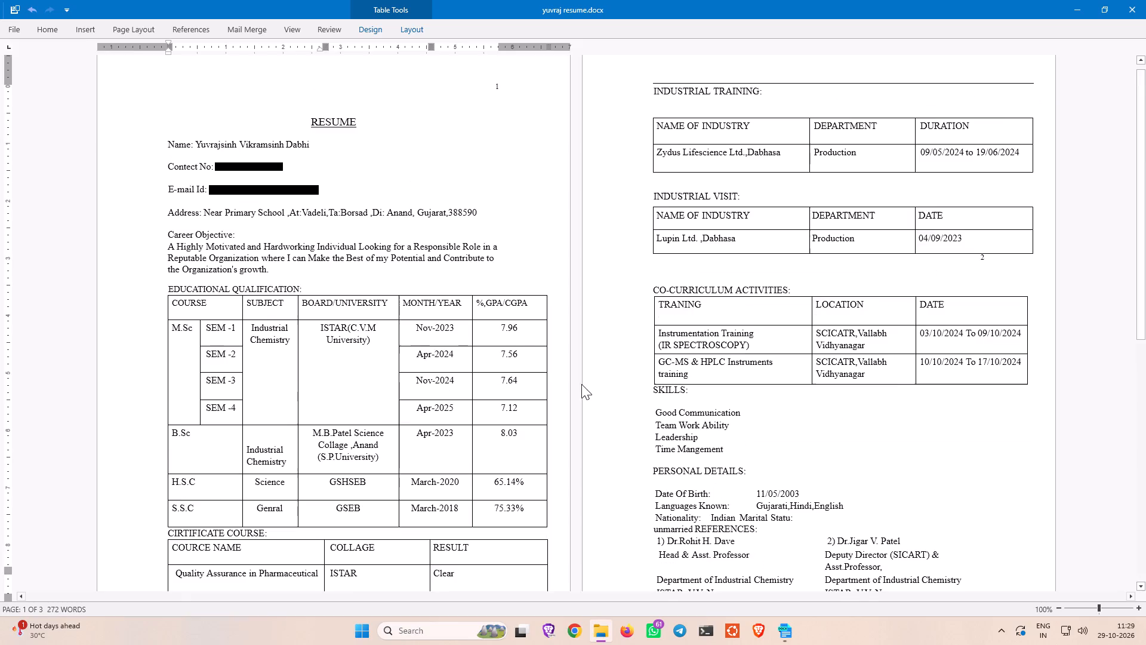
scroll(530, 478, "up", 5)
key("BackSpace")
scroll(457, 563, "up", 2)
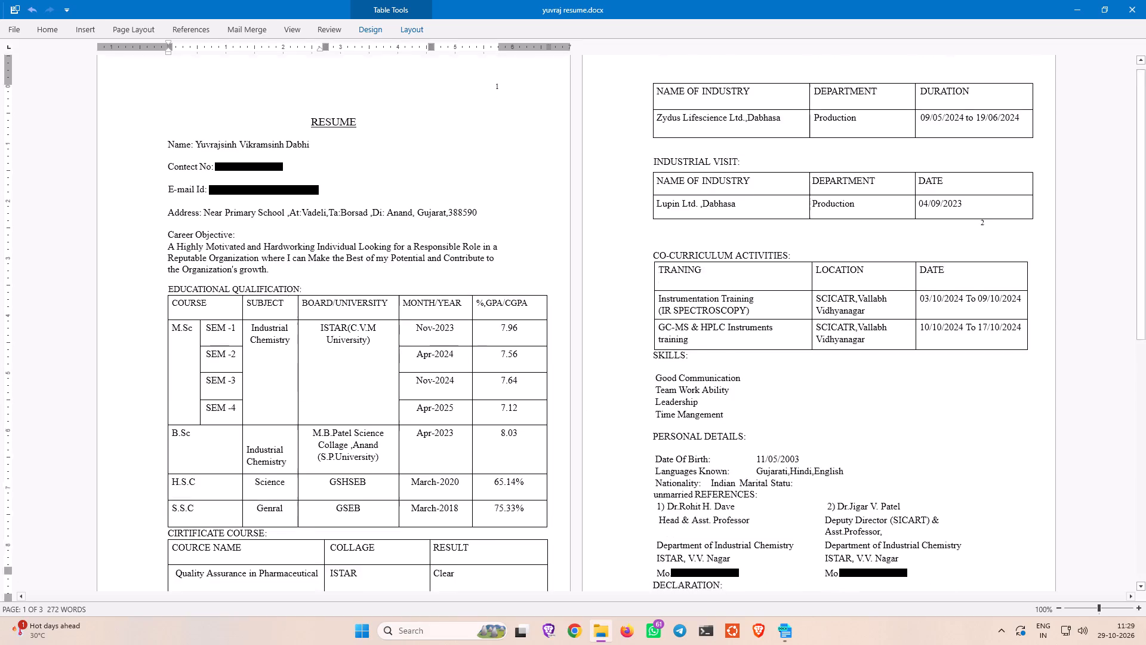
Delete the "Experience" heading text below the certificate course table.
scroll(435, 512, "down", 9)
key("BackSpace")
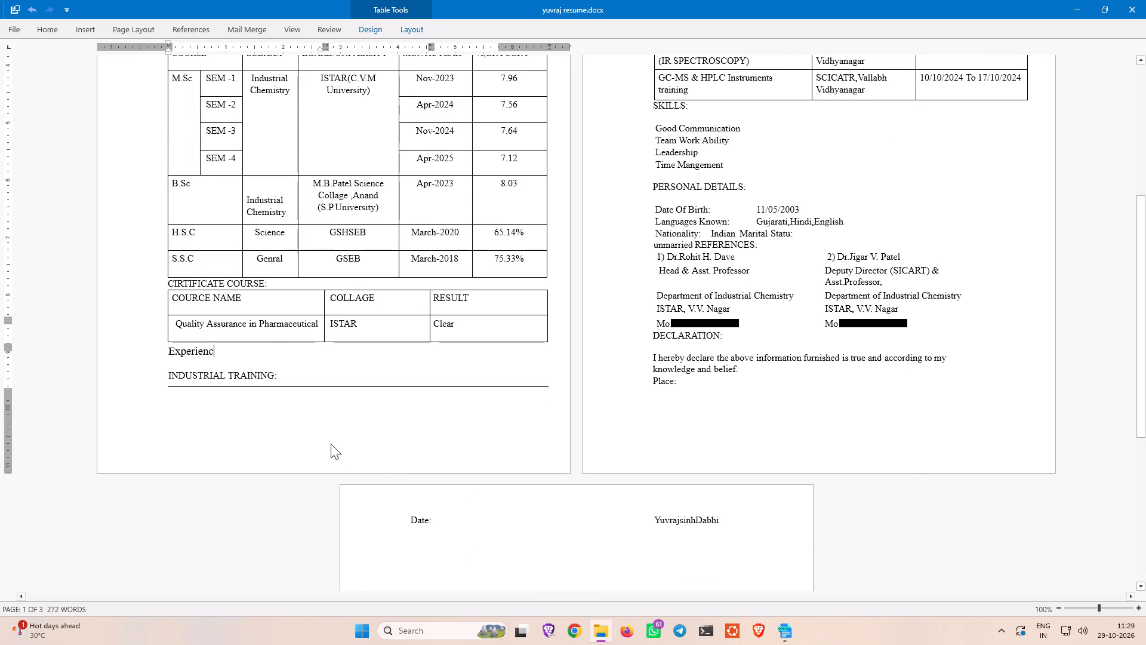
key("BackSpace")
key("BackSpace")
key("BackSpace")
key("BackSpace")
key("BackSpace")
key("BackSpace")
key("BackSpace")
key("BackSpace")
key("BackSpace")
key("BackSpace")
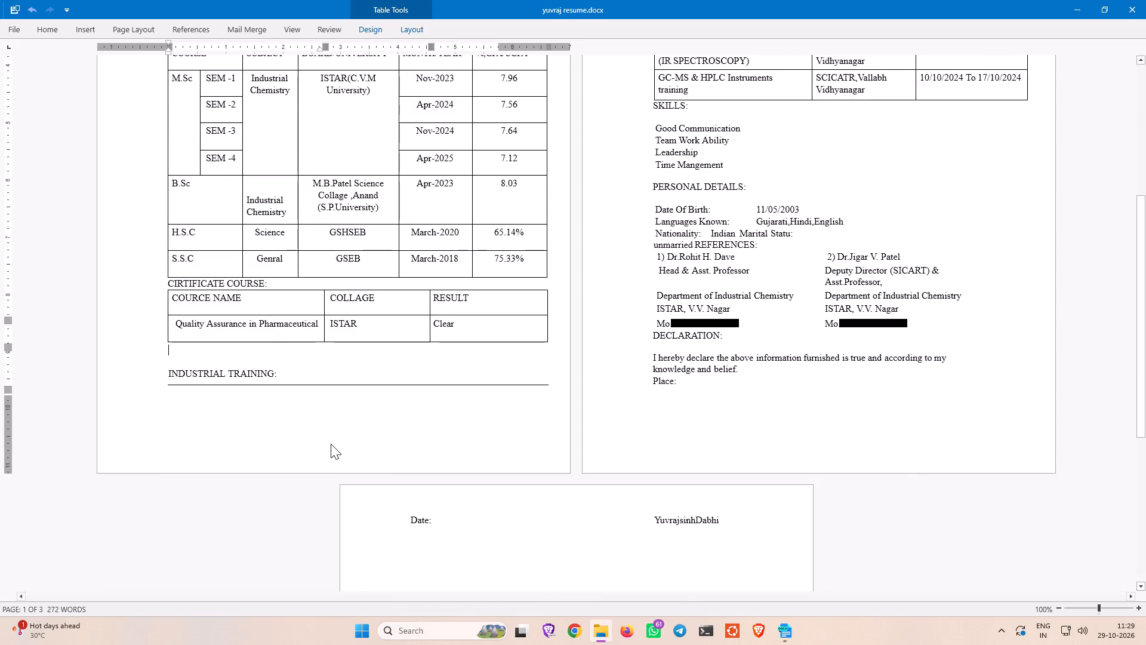
key("BackSpace")
Check the layout of all three resume pages, including the empty space around the certificate course table and the INDUSTRIAL TRAINING heading.
scroll(519, 388, "up", 14)
scroll(551, 378, "down", 3)
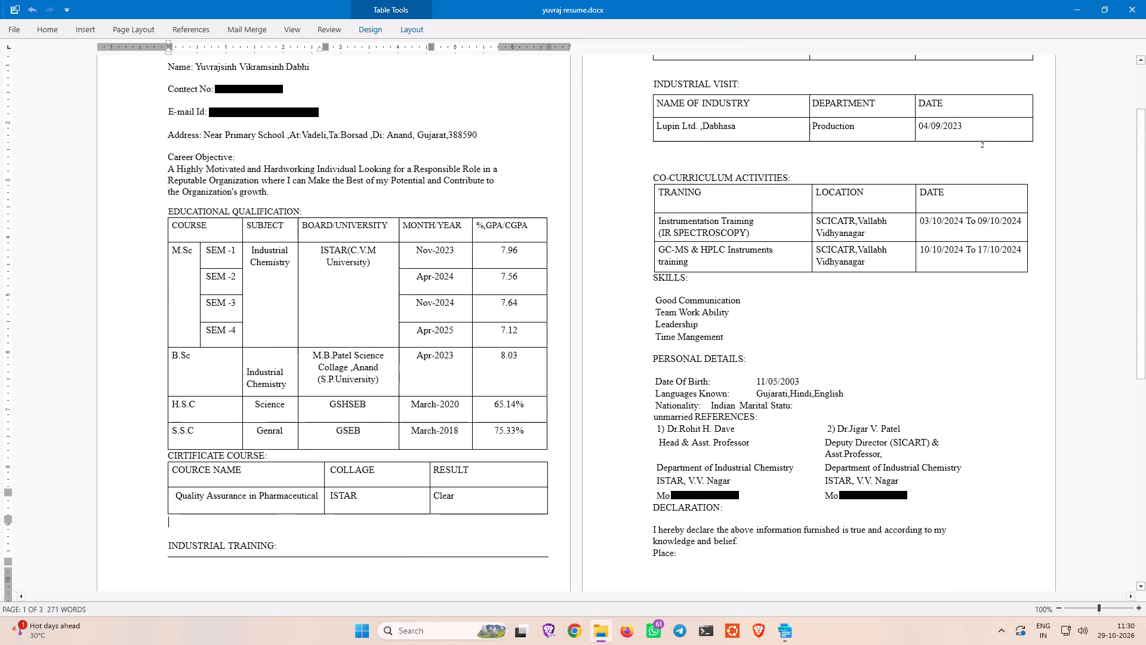
scroll(551, 378, "down", 16)
scroll(551, 378, "up", 10)
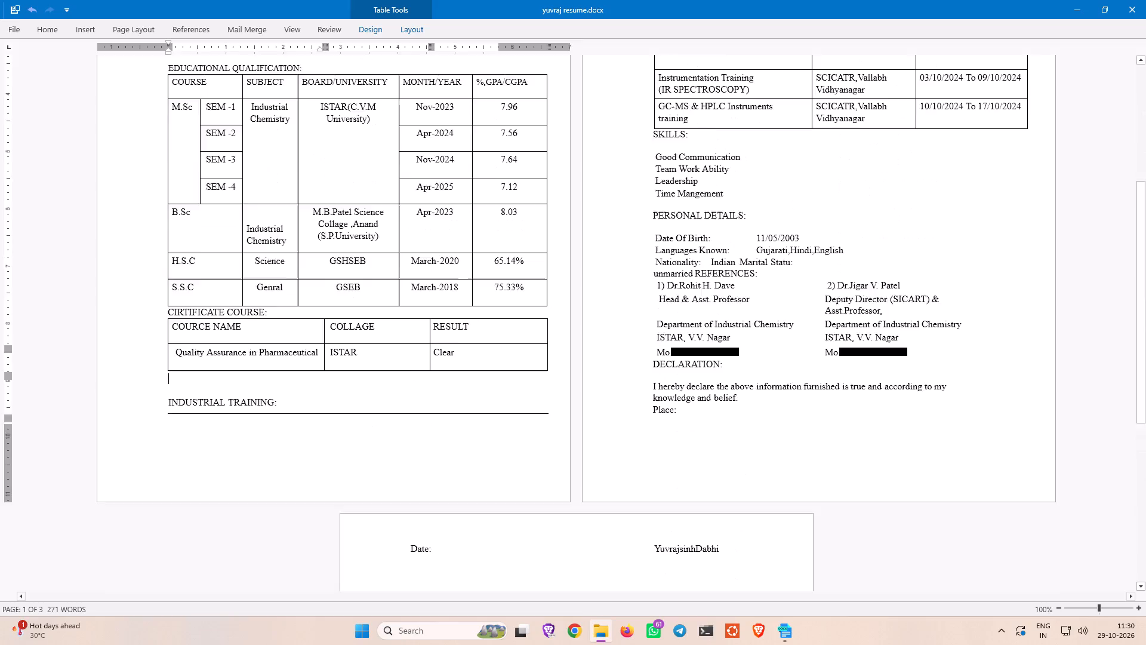
scroll(551, 378, "up", 12)
scroll(637, 378, "down", 8)
scroll(633, 387, "up", 6)
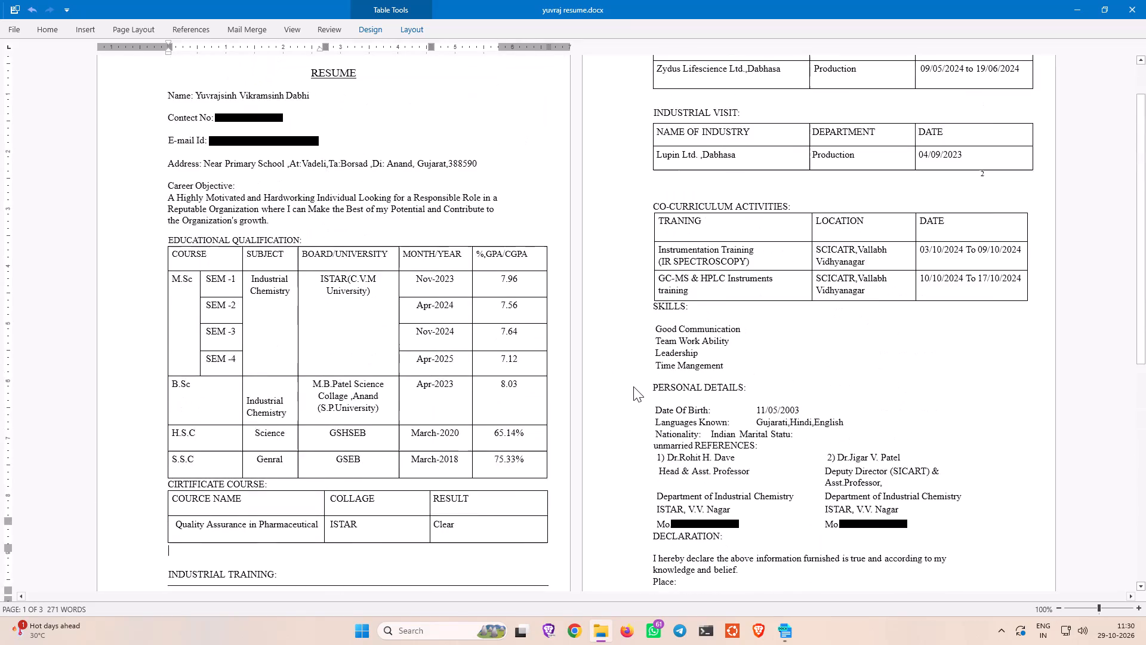
scroll(637, 368, "up", 2)
Examine the SKILLS, PERSONAL DETAILS, REFERENCES and DECLARATION sections on the second page by highlighting their lines.
left_click(652, 363)
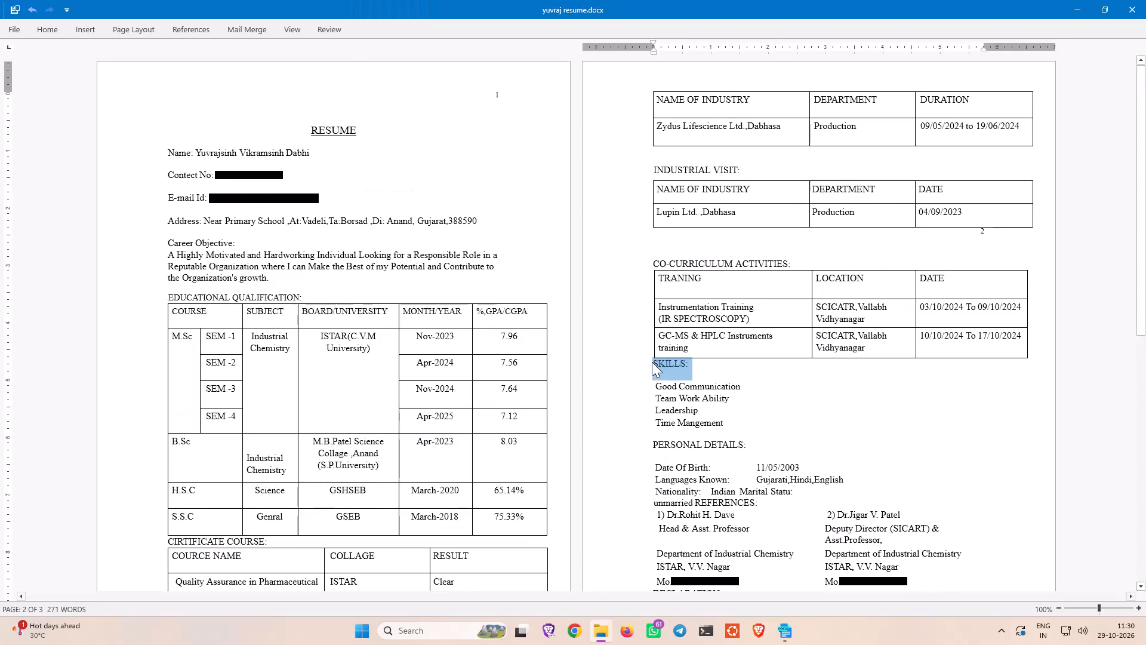
left_click(652, 362)
double_click(648, 362)
left_click(646, 361)
left_click(643, 370)
scroll(649, 477, "down", 3)
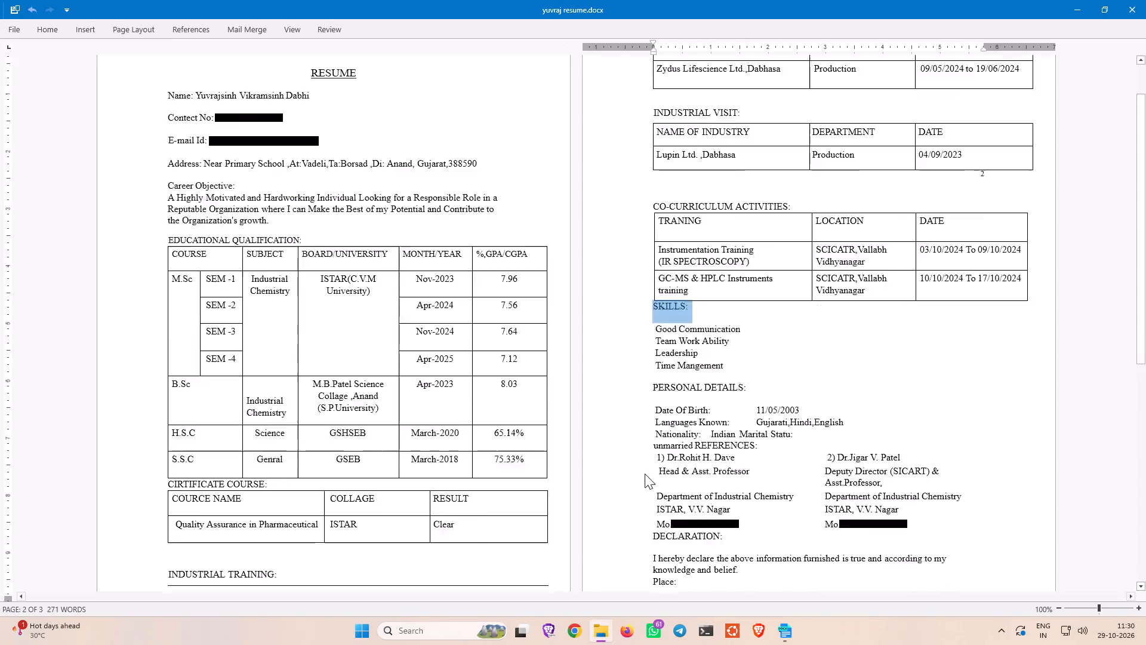
scroll(645, 474, "down", 6)
left_click(652, 184)
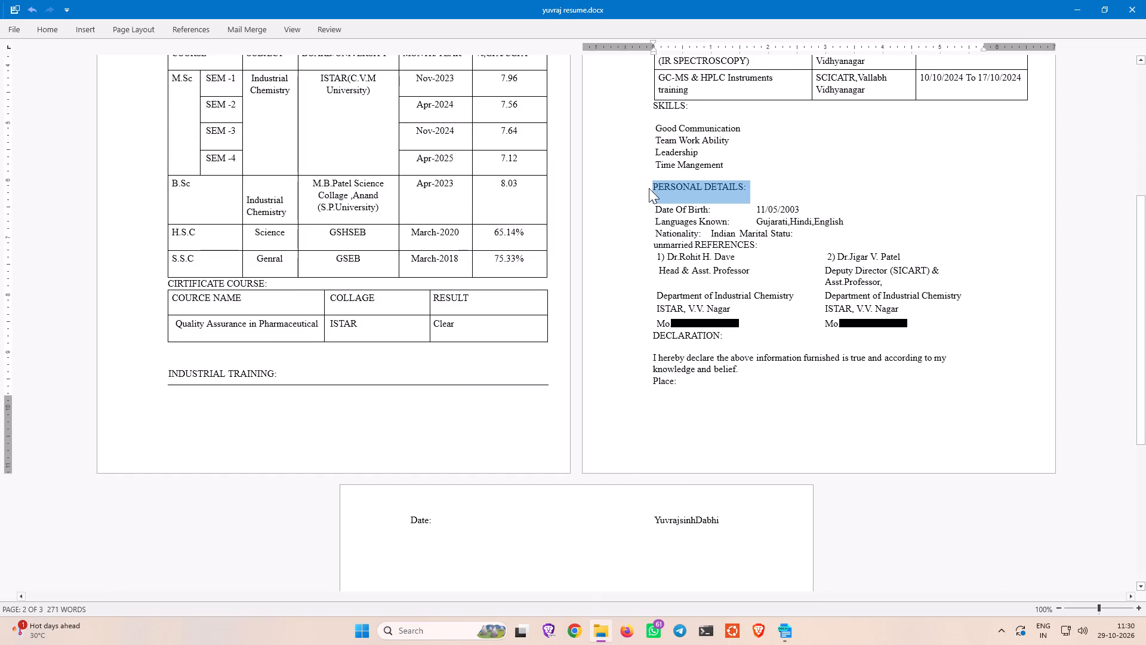
double_click(649, 188)
left_click(652, 205)
left_click(590, 312)
left_click(611, 283)
triple_click(615, 284)
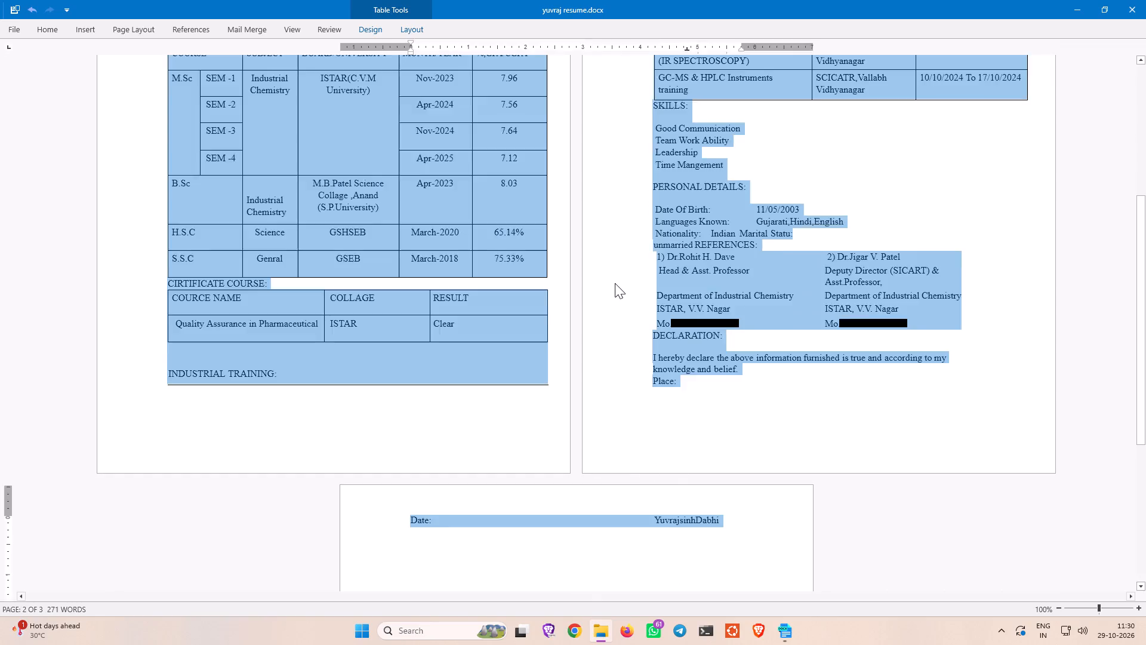
left_click(614, 282)
left_click(616, 293)
left_click(631, 423)
left_click(645, 411)
left_click(642, 360)
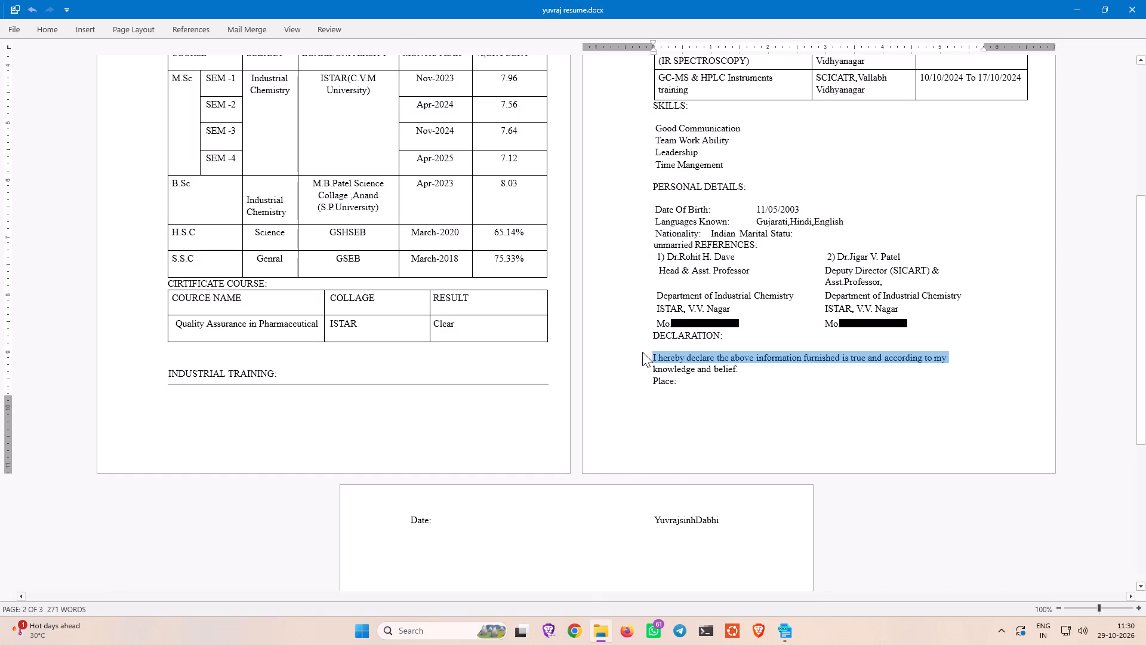
left_click(646, 349)
left_click(644, 351)
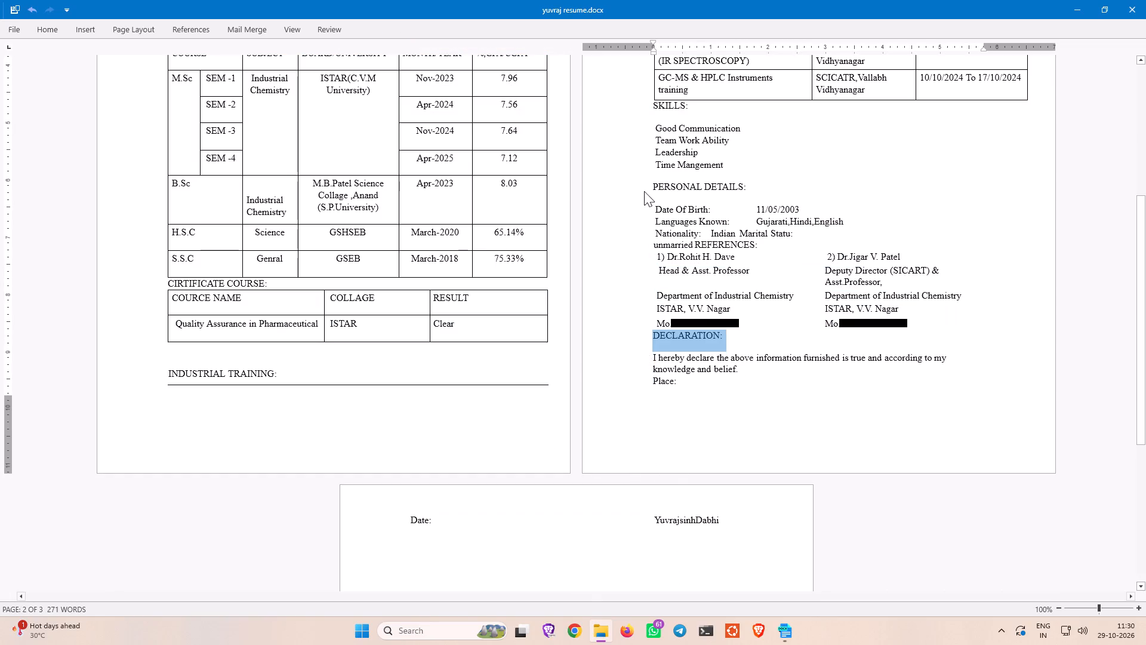
triple_click(649, 182)
left_click(645, 183)
scroll(734, 355, "up", 5)
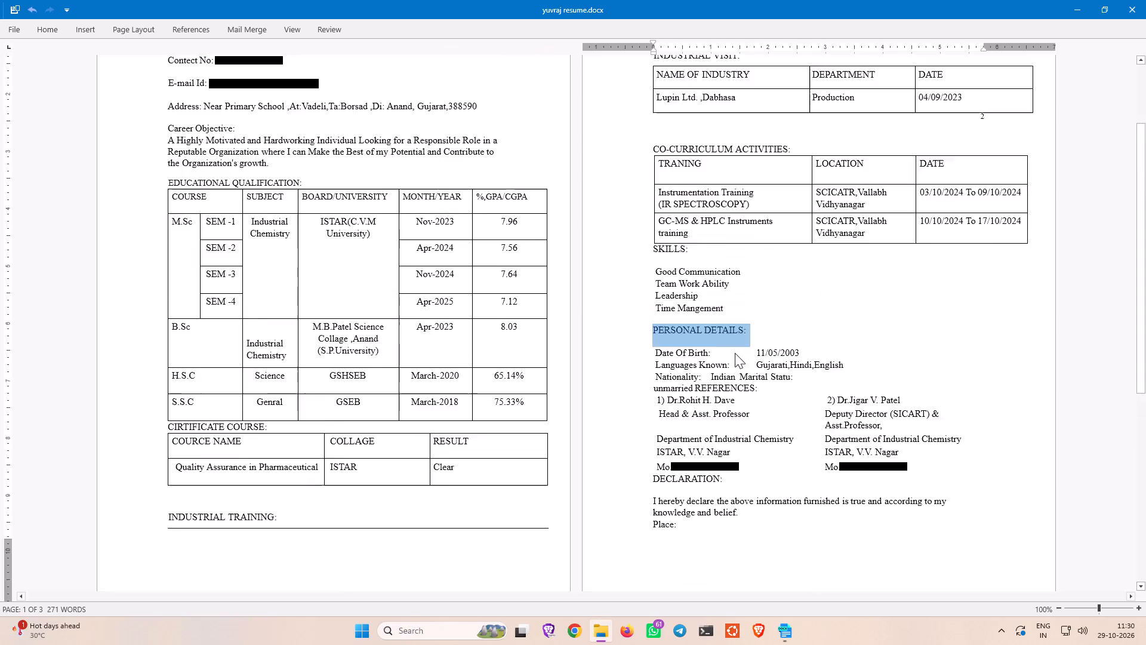
scroll(735, 353, "up", 5)
Close yuvraj resume.docx without saving the changes.
left_click(1131, 5)
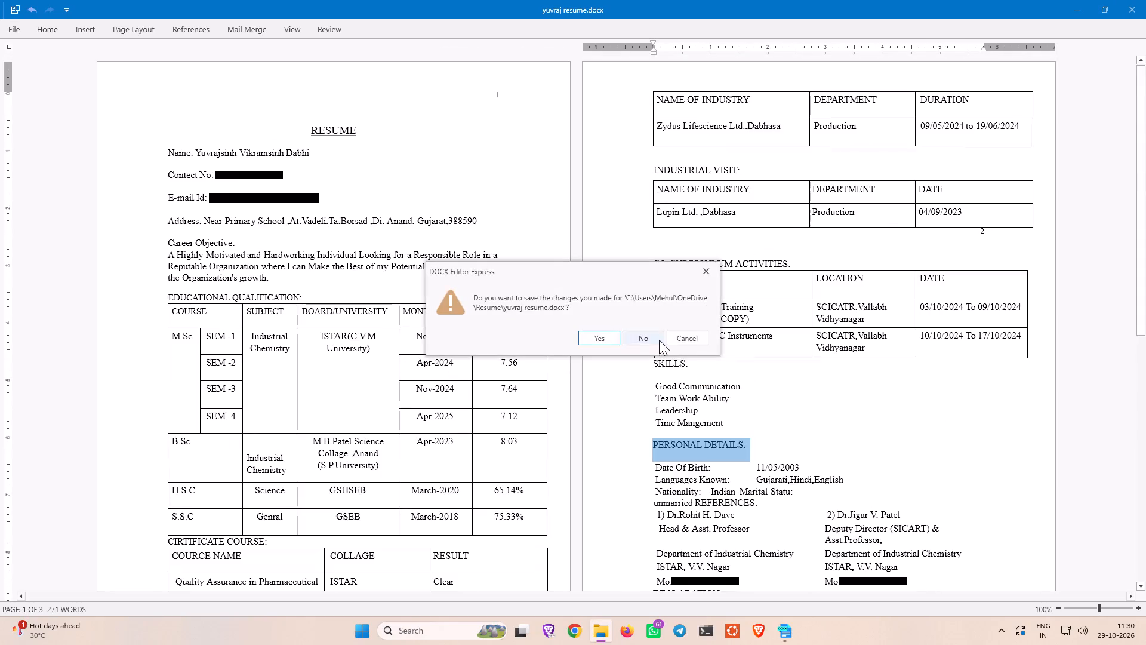
left_click(695, 337)
left_click(1145, 11)
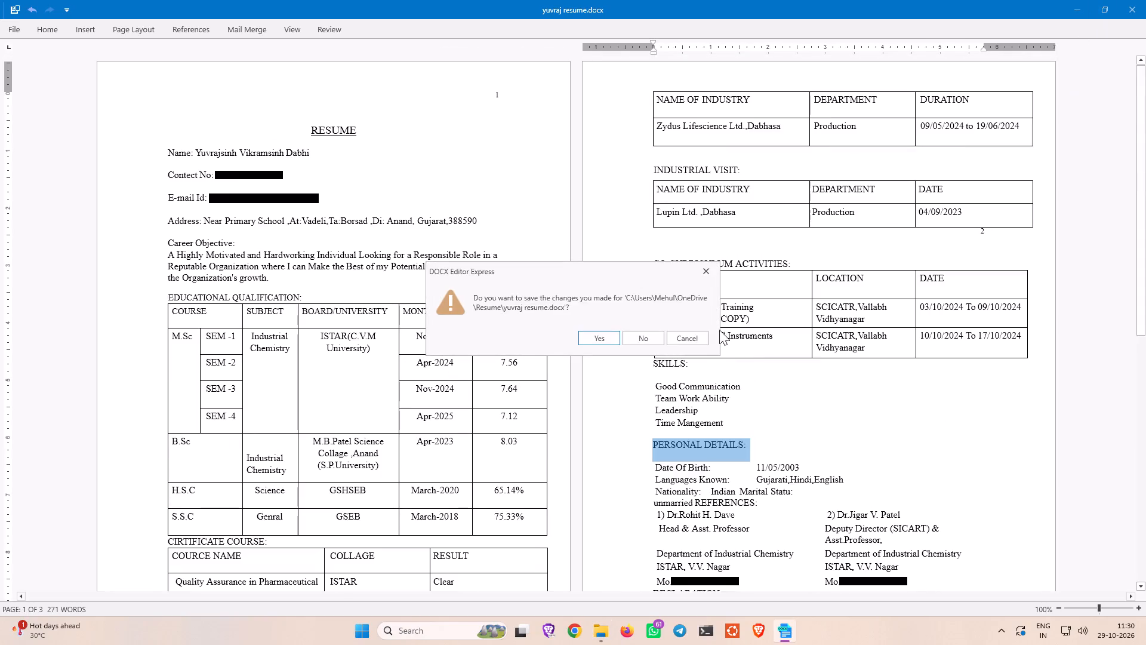
left_click(637, 337)
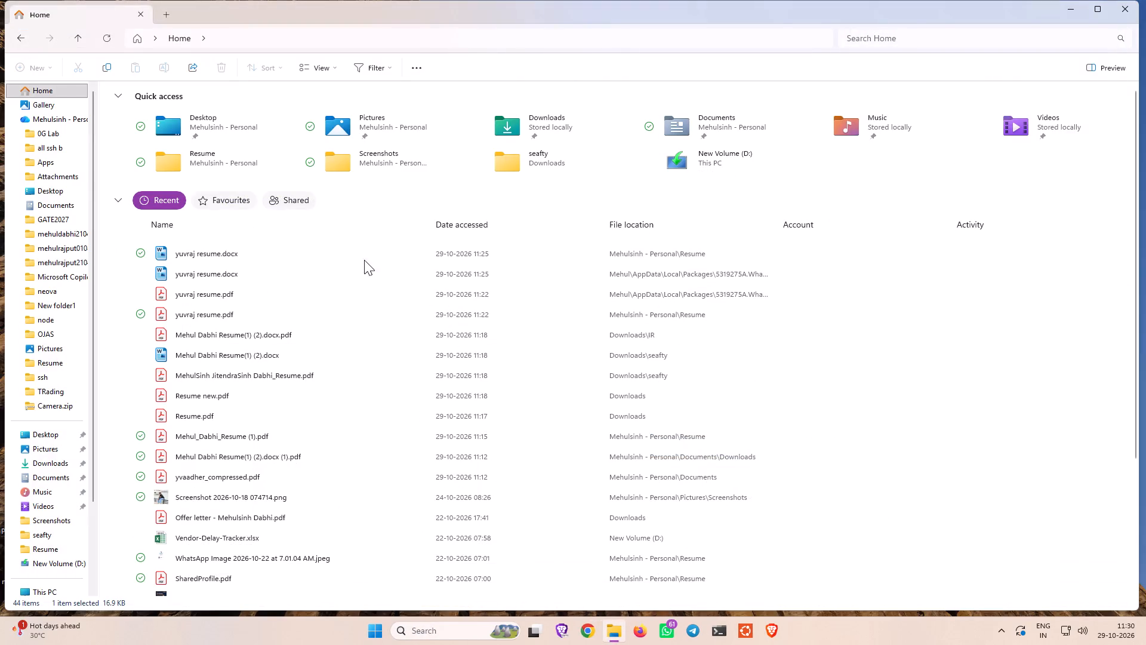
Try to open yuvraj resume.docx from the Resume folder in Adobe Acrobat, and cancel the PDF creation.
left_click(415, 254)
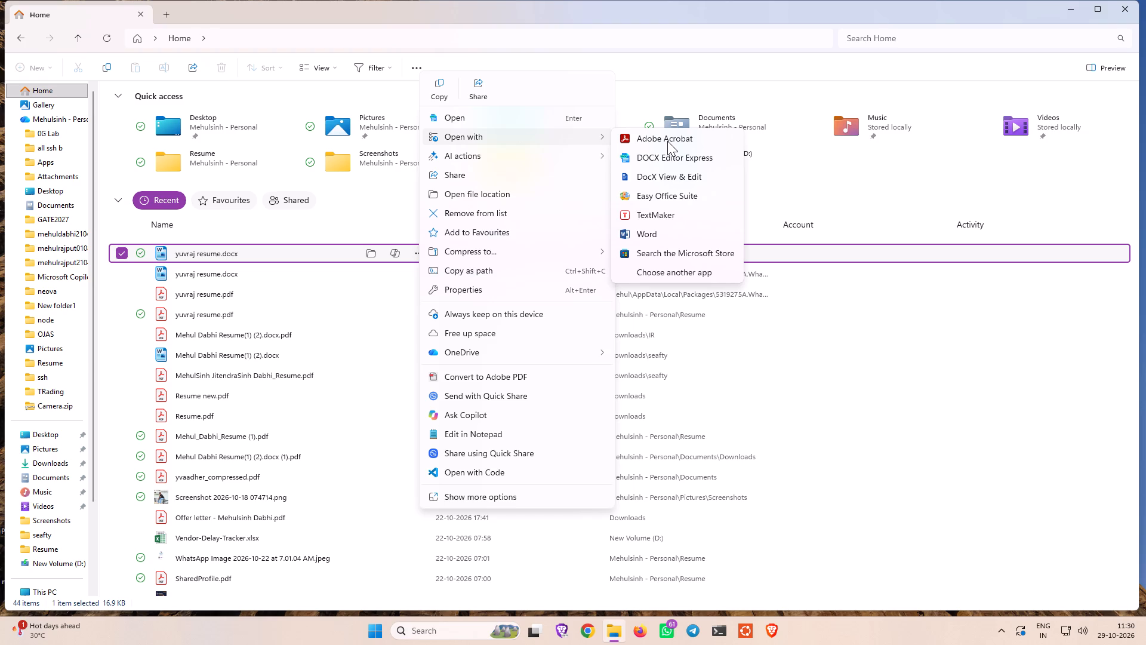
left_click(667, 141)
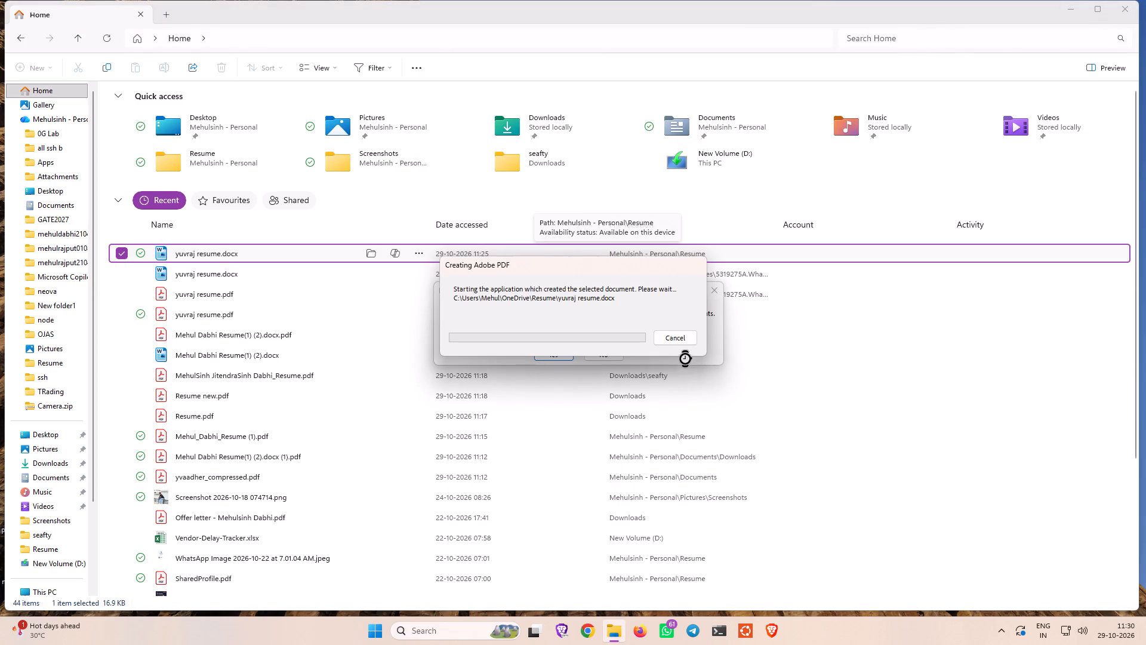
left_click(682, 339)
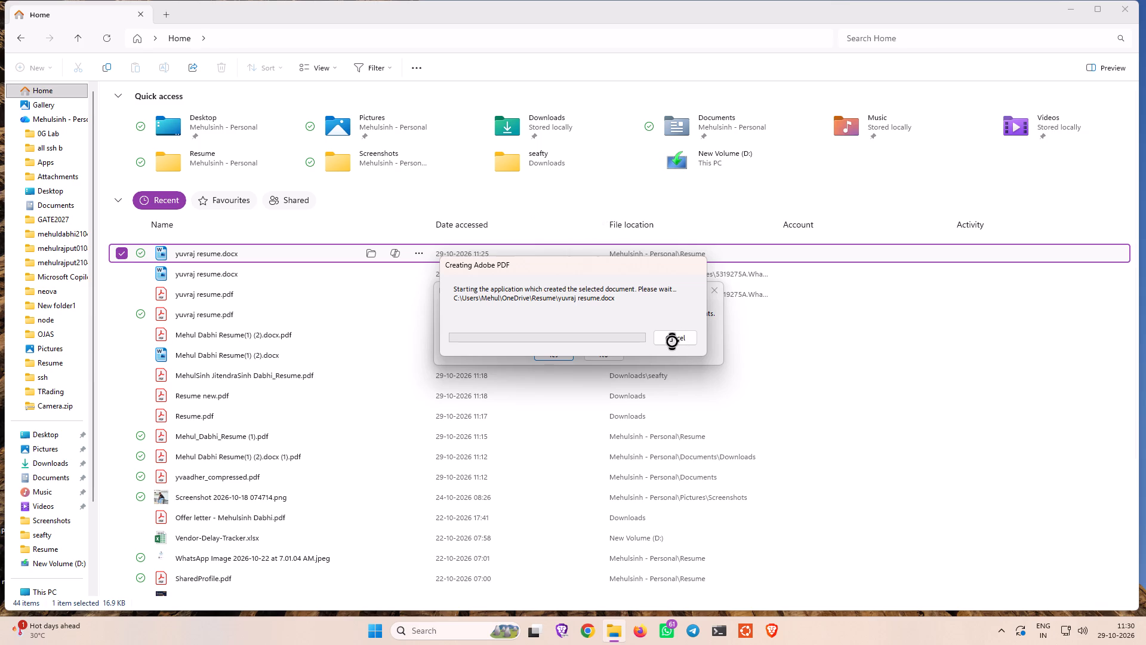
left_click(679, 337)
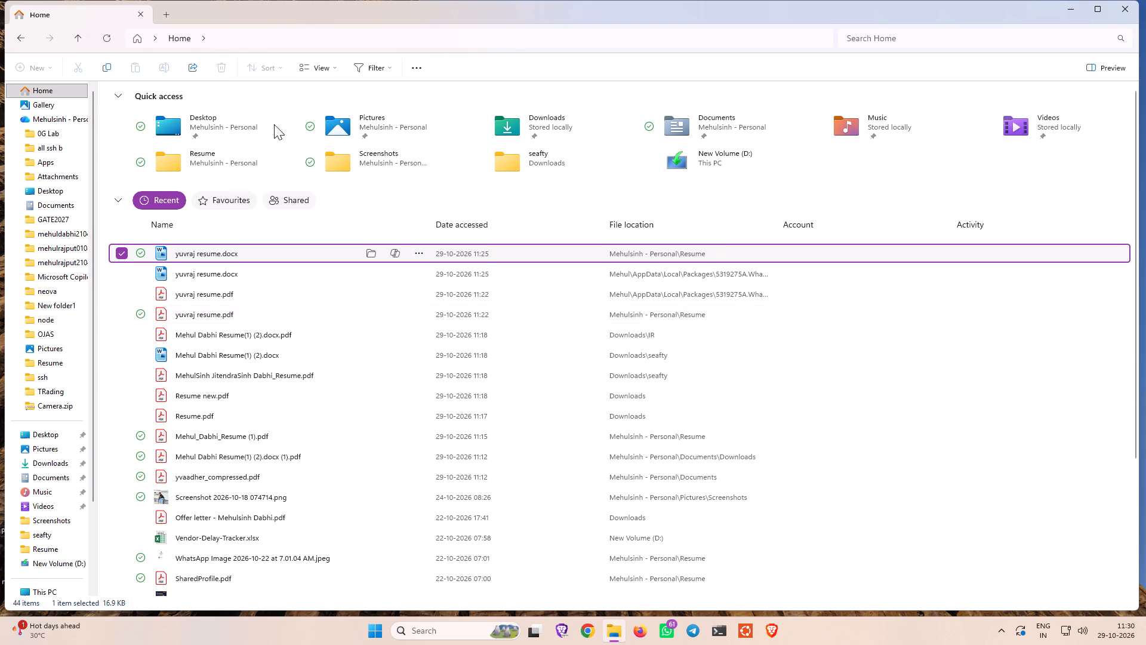
Open the recent yuvraj resume.pdf copy stored in the AppData packages location.
right_click(416, 257)
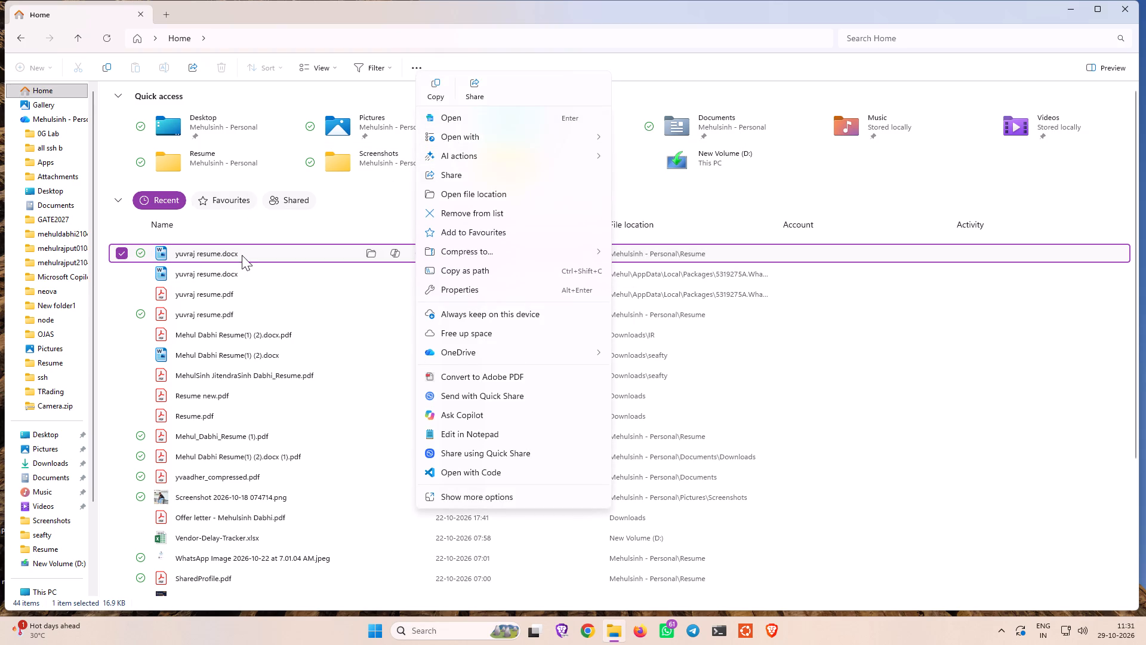
double_click(247, 291)
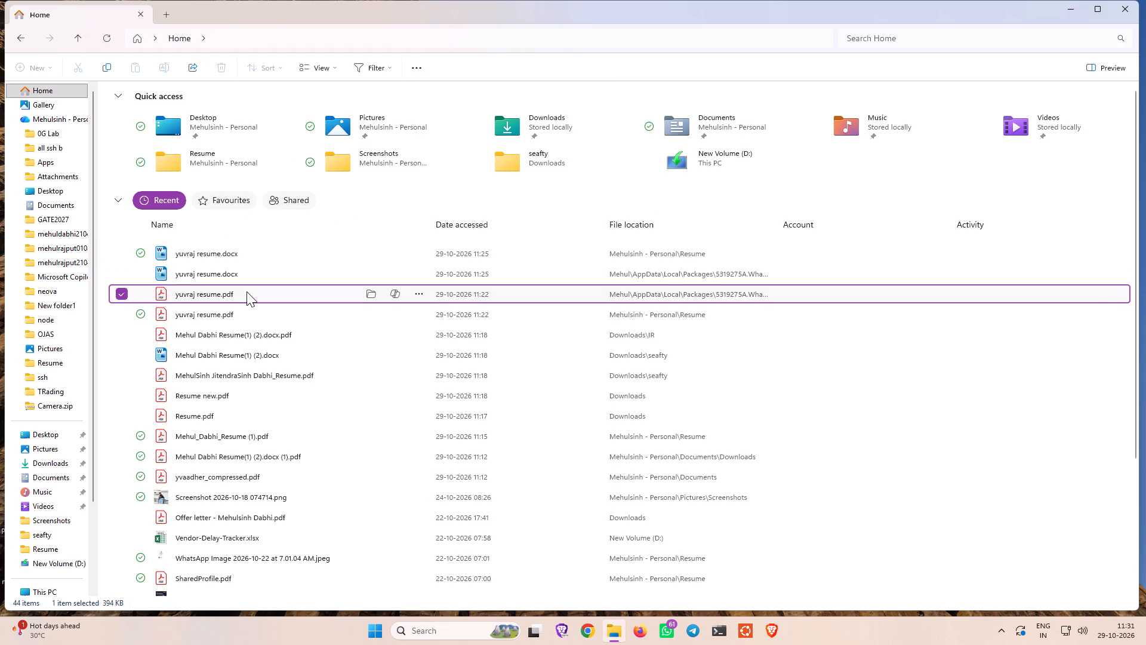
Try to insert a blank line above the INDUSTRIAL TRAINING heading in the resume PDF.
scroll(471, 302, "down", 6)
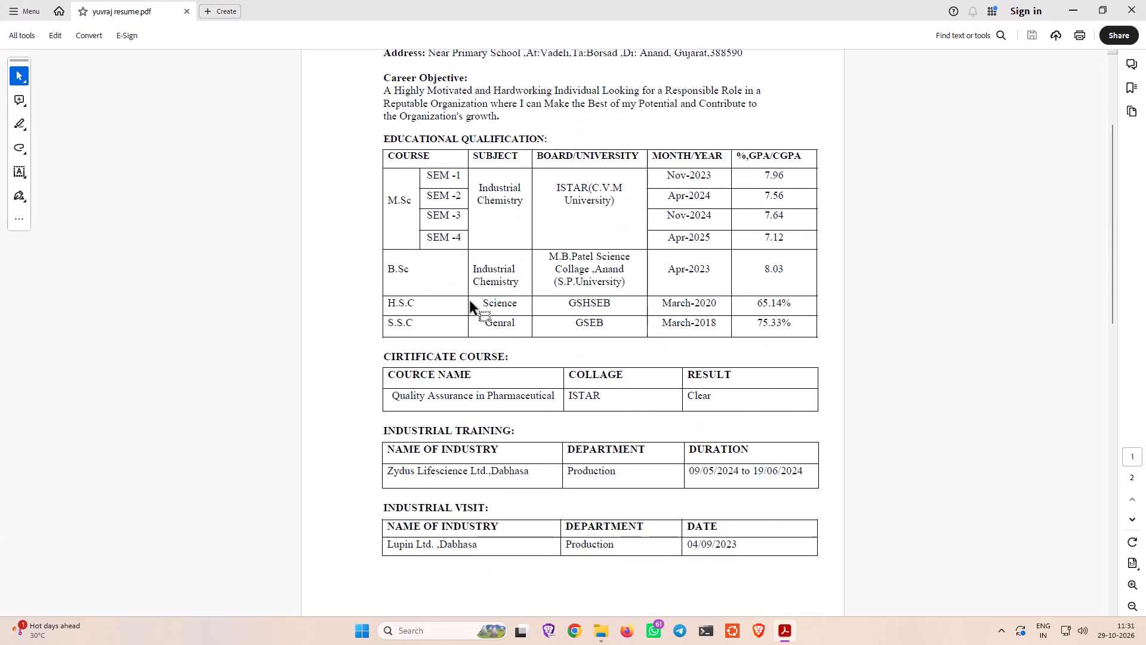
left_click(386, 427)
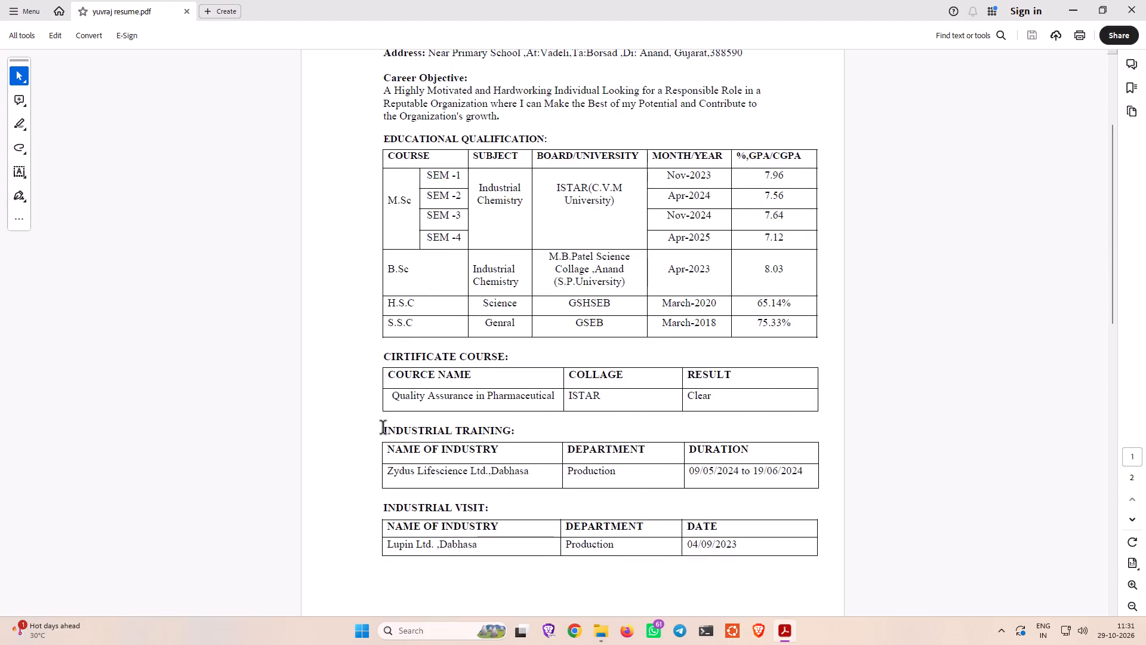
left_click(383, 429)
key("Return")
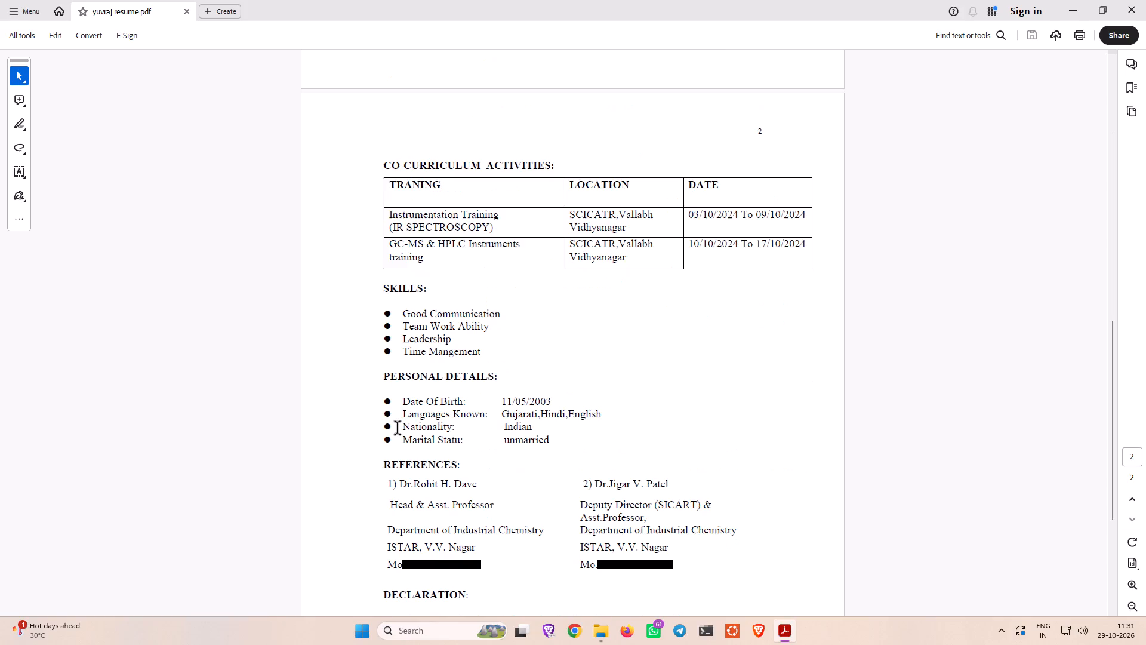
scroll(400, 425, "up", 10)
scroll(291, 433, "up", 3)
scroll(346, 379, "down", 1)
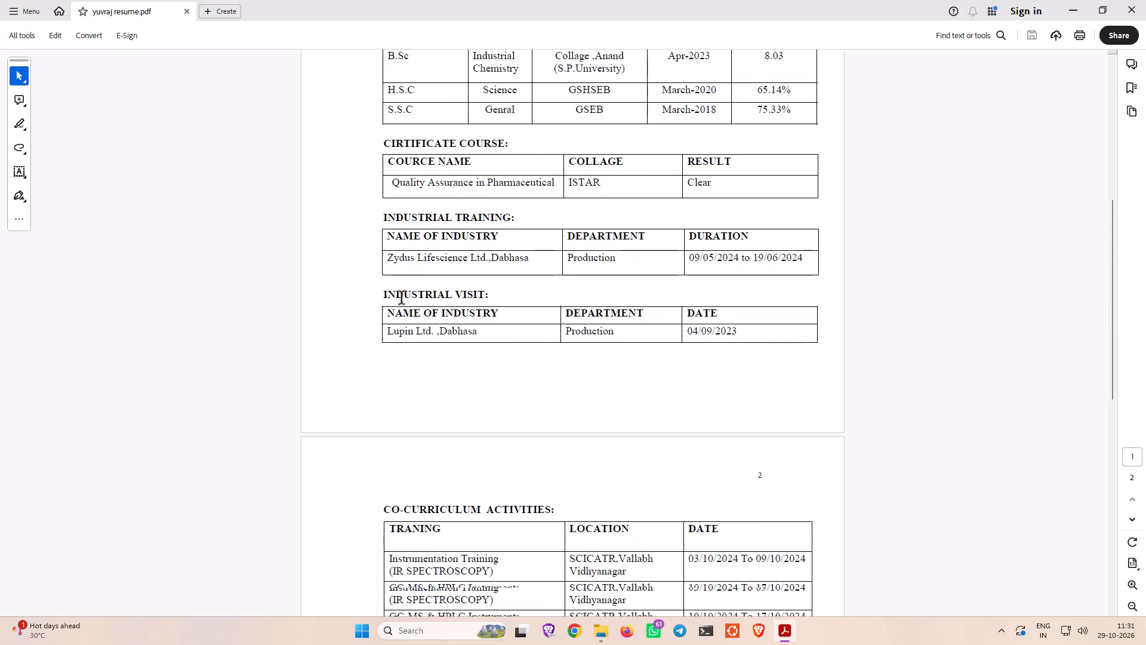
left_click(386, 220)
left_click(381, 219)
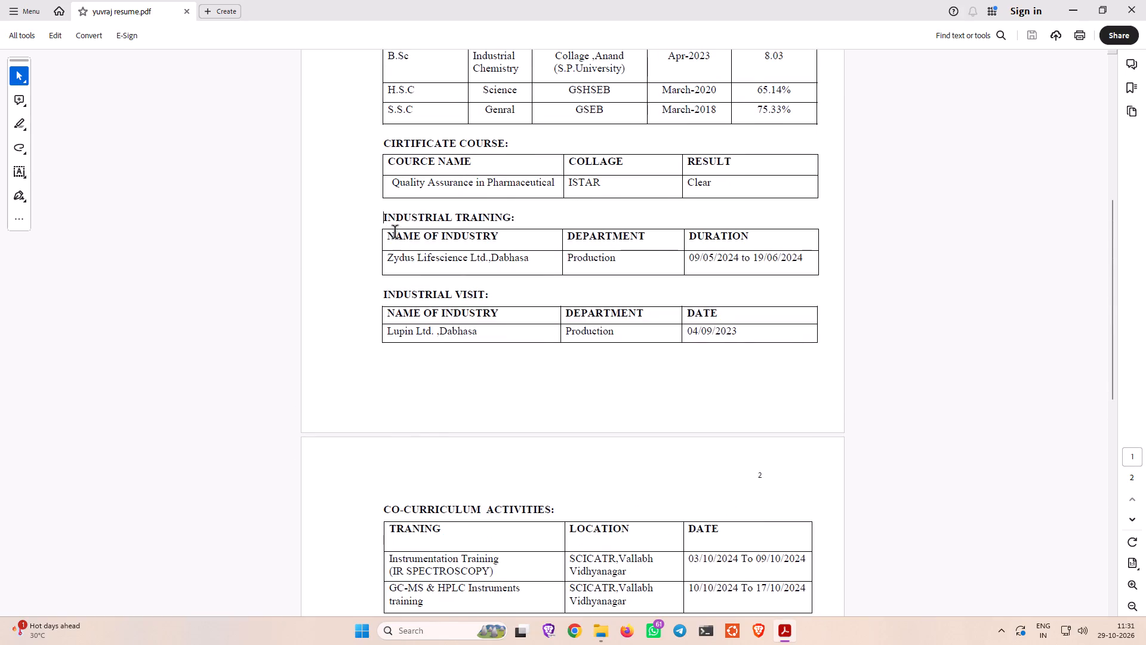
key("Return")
scroll(436, 410, "up", 10)
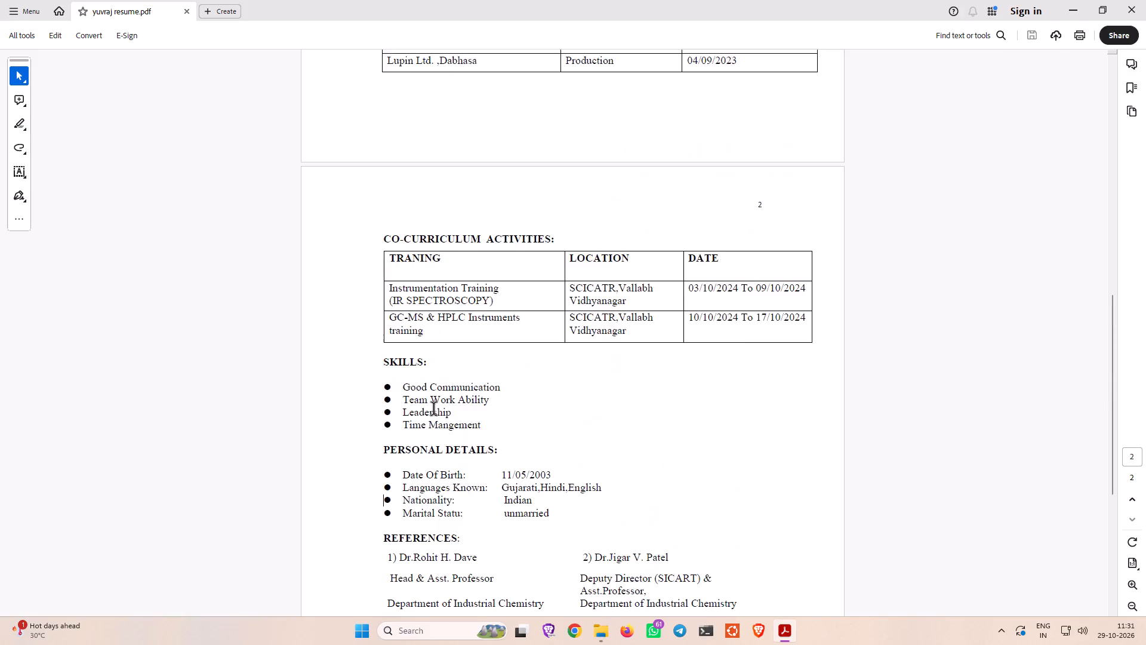
scroll(435, 410, "up", 7)
scroll(434, 407, "down", 14)
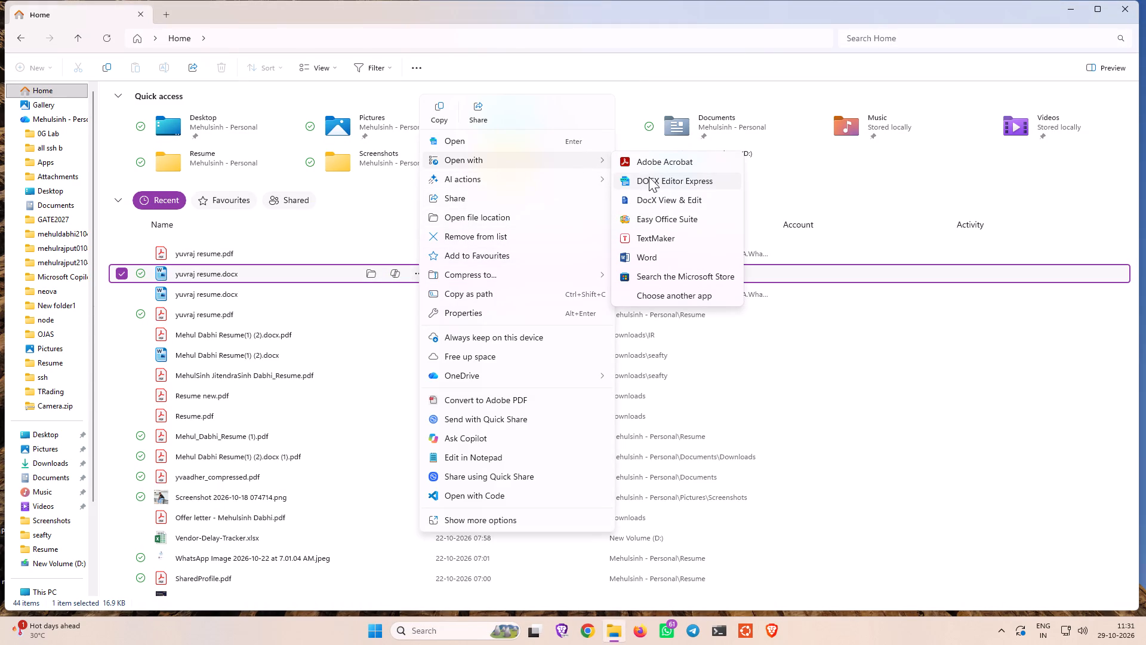
left_click(659, 263)
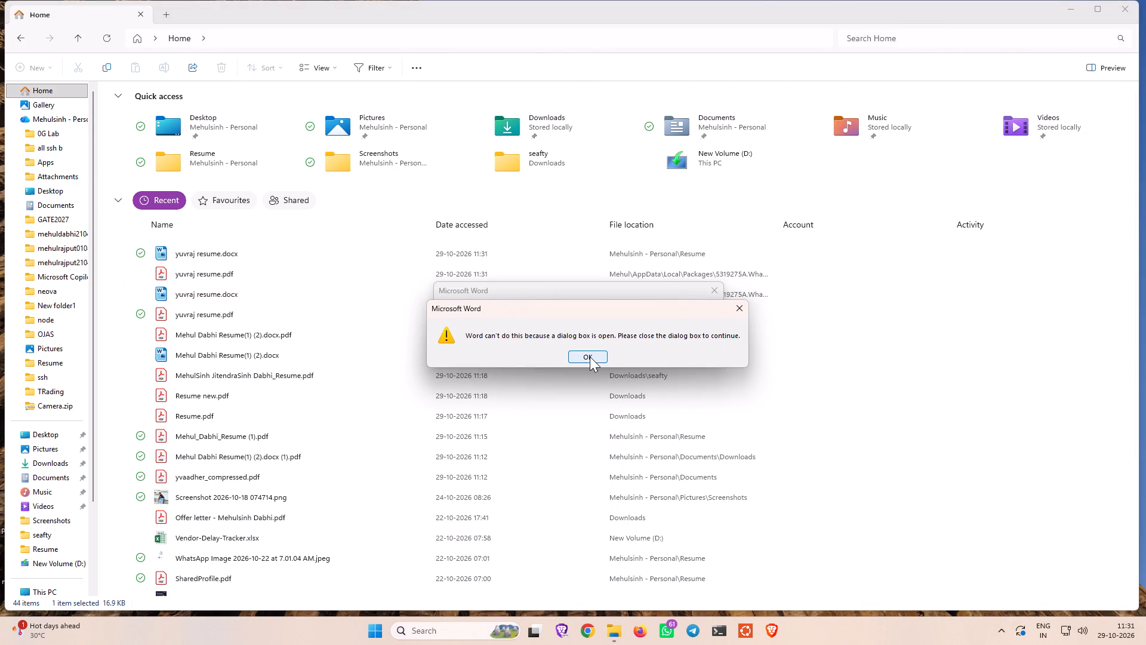
left_click(590, 357)
left_click(560, 356)
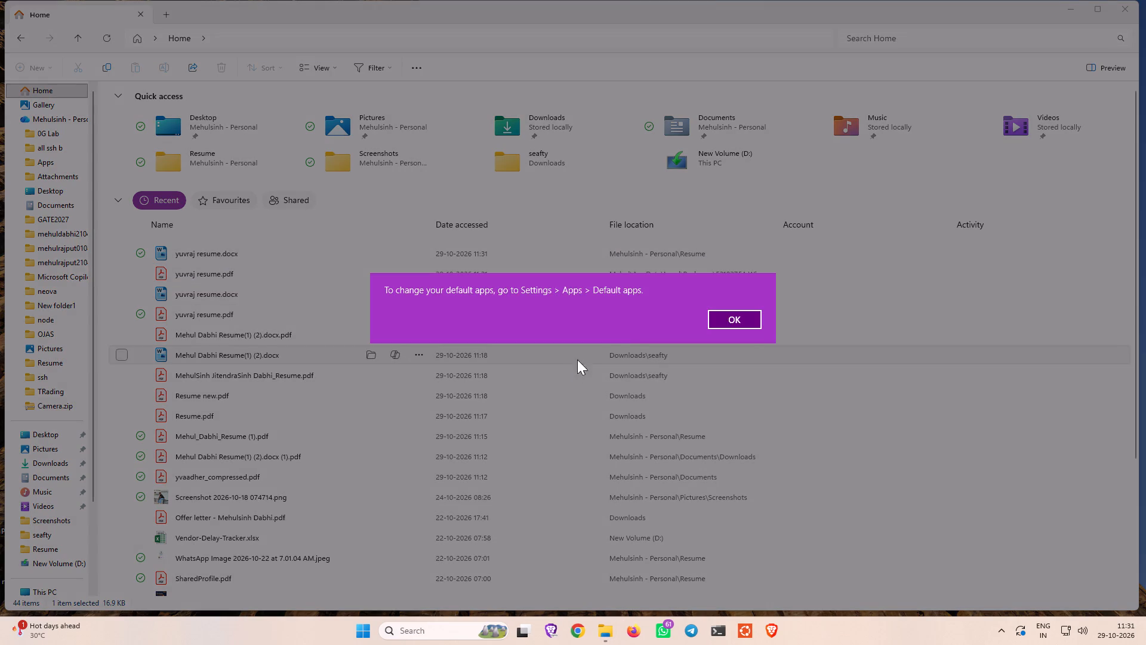
left_click(746, 321)
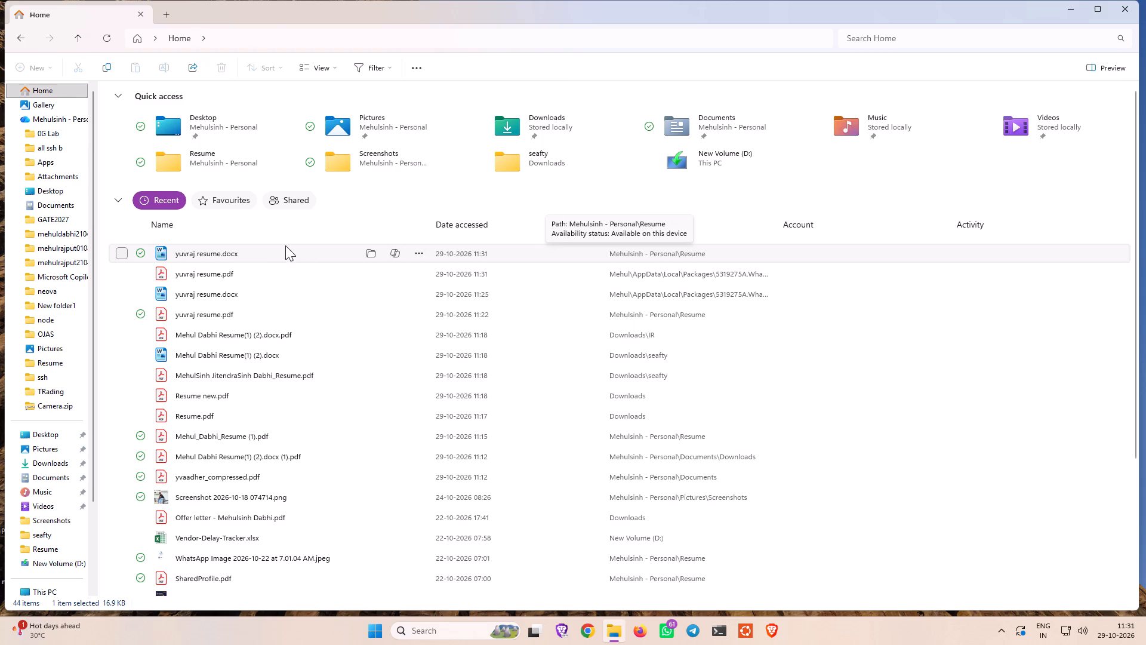
double_click(284, 250)
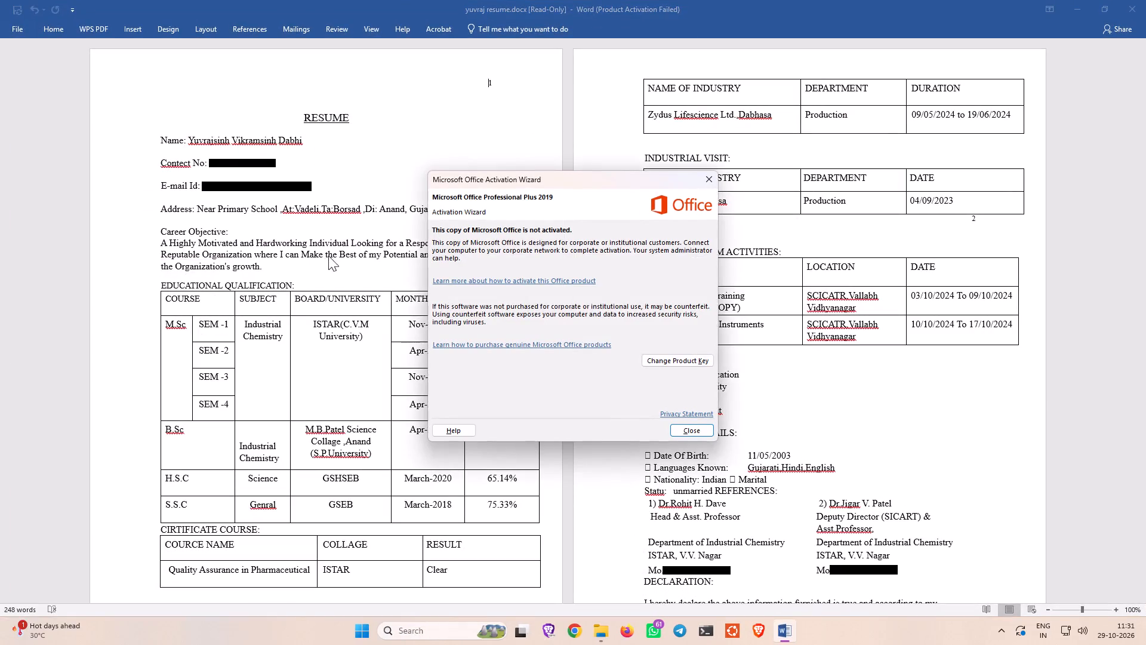
left_click(710, 182)
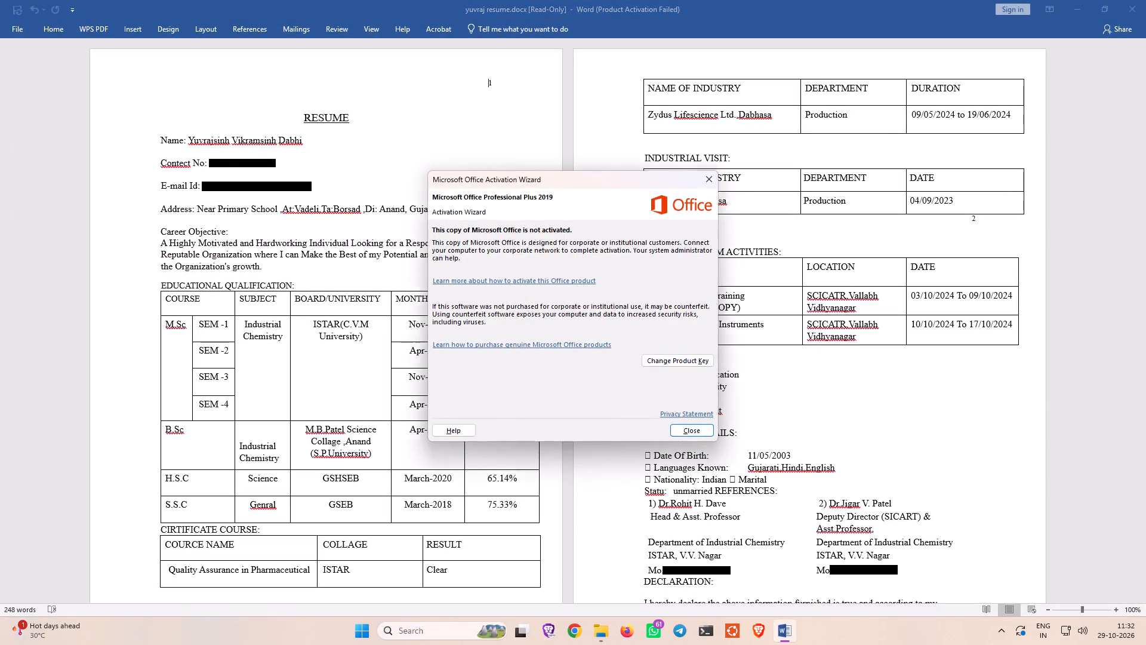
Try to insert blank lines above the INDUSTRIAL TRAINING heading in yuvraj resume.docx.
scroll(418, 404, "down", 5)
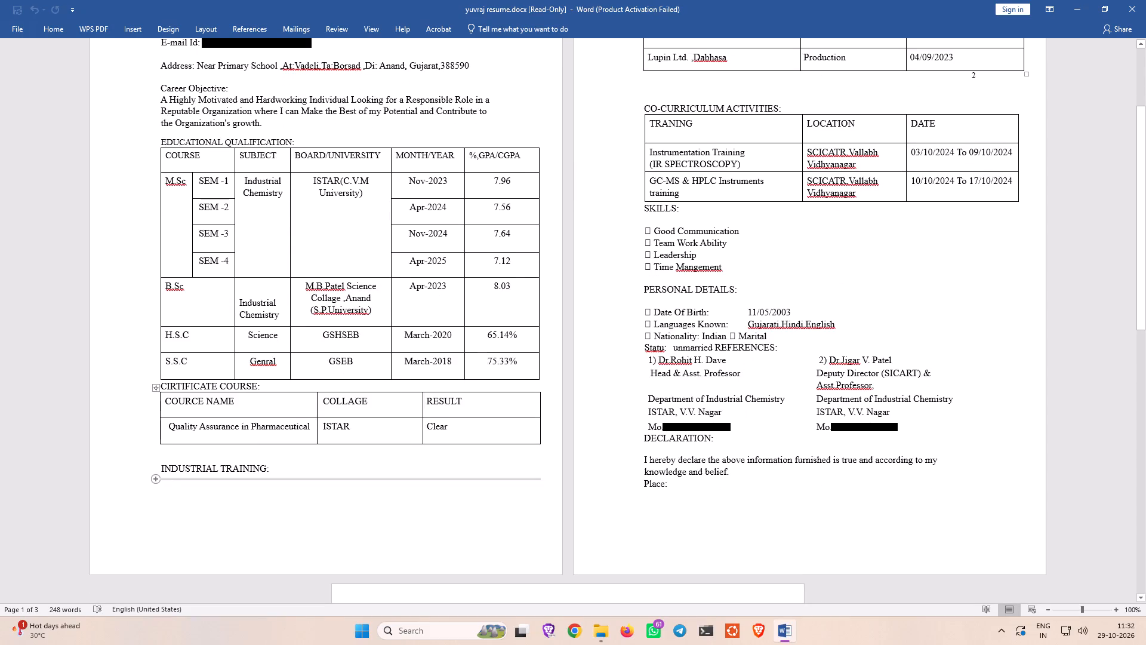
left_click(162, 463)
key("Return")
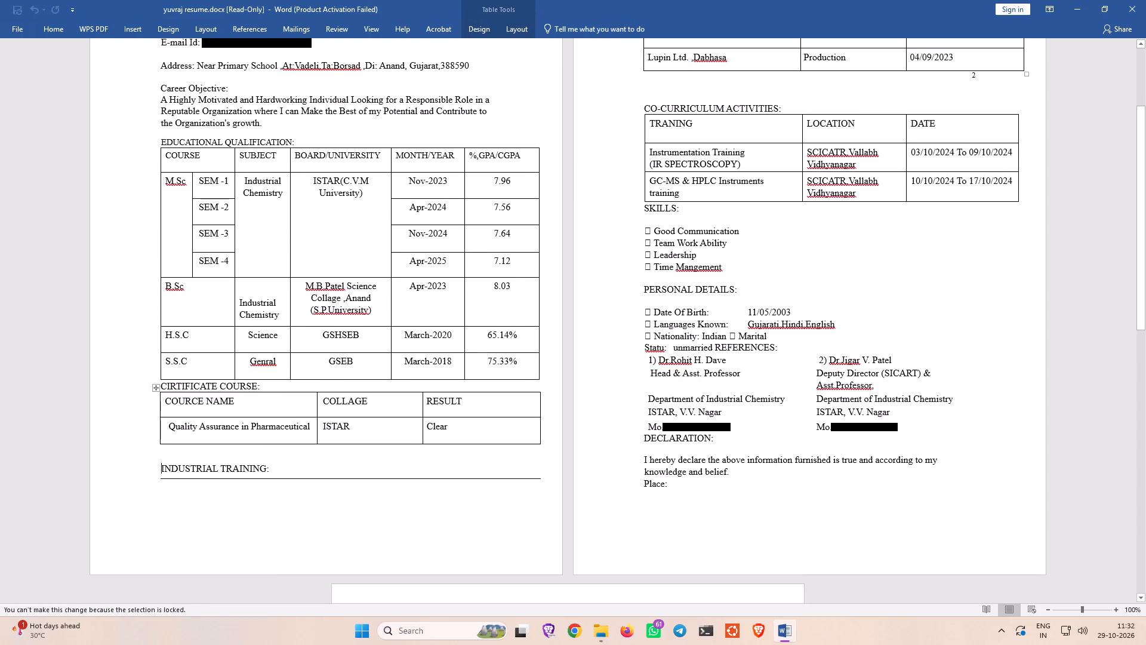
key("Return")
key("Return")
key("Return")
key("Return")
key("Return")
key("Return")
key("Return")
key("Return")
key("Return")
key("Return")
Check the table and text editing commands offered for the resume, and close the document and the File Explorer window.
scroll(450, 356, "up", 12)
left_click(484, 31)
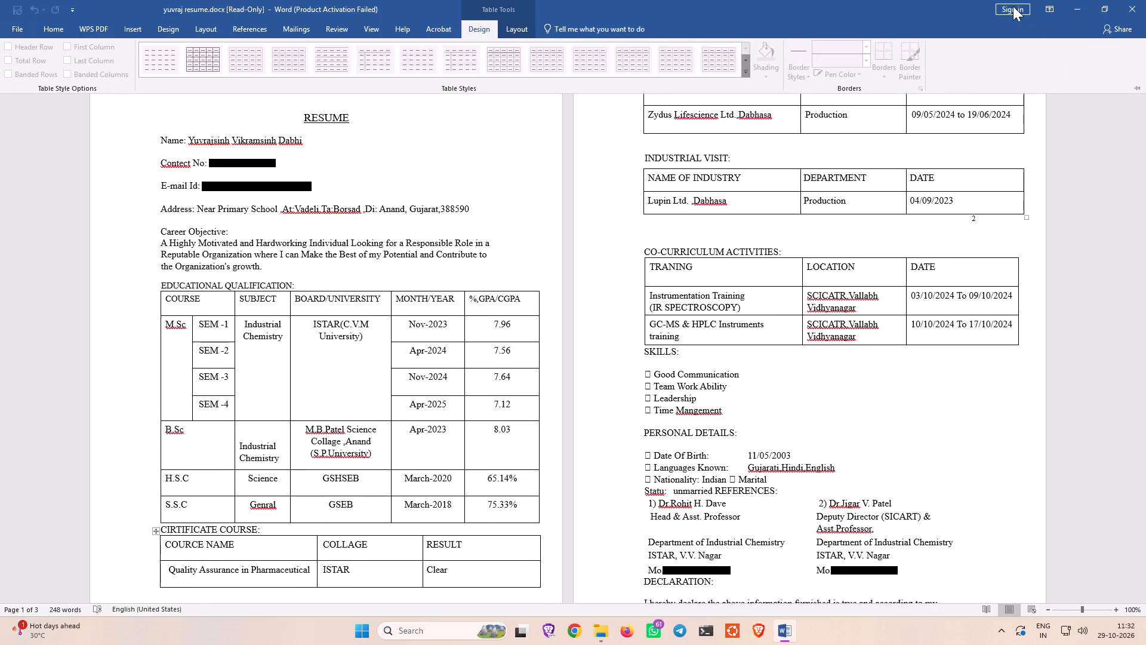
left_click(512, 27)
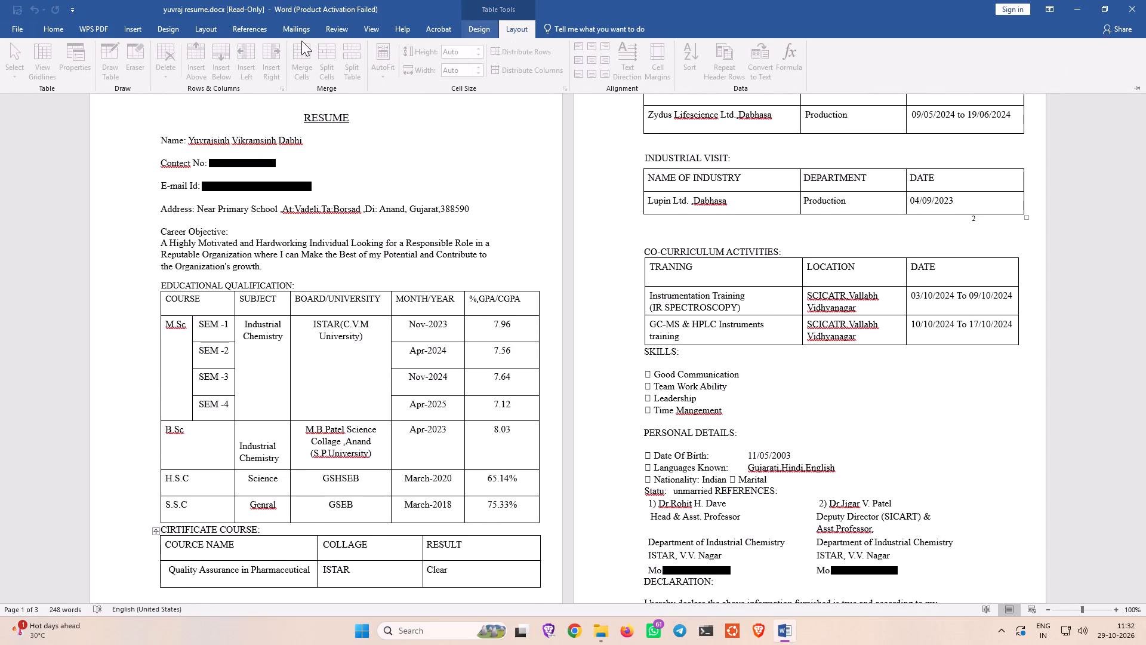
left_click(56, 30)
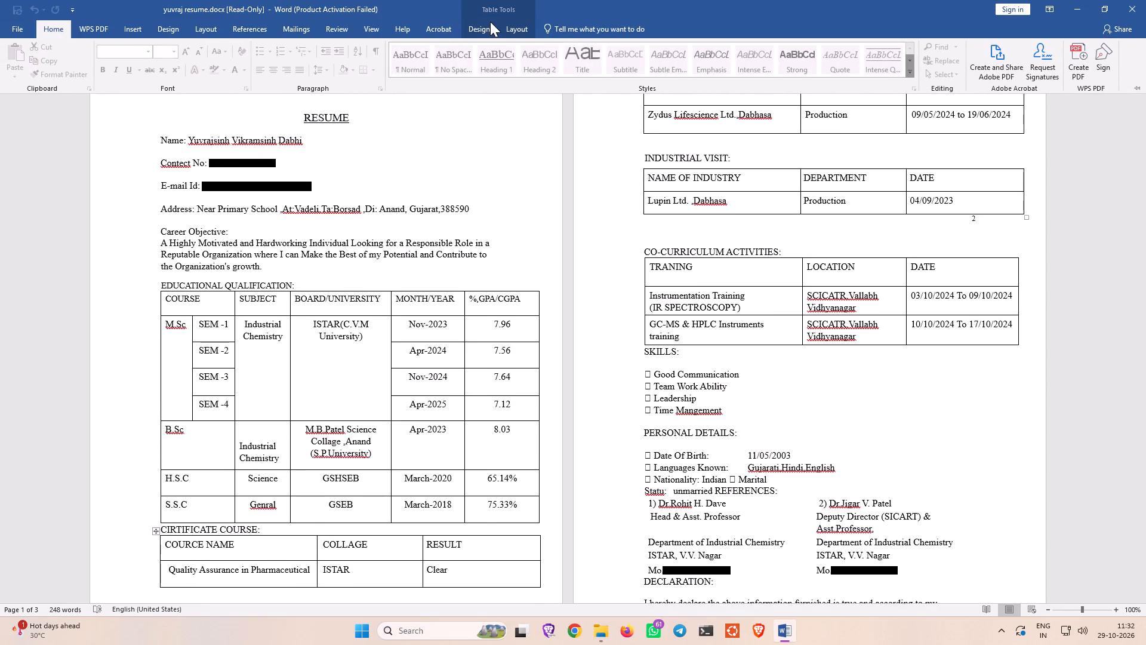
left_click(524, 31)
left_click(1136, 7)
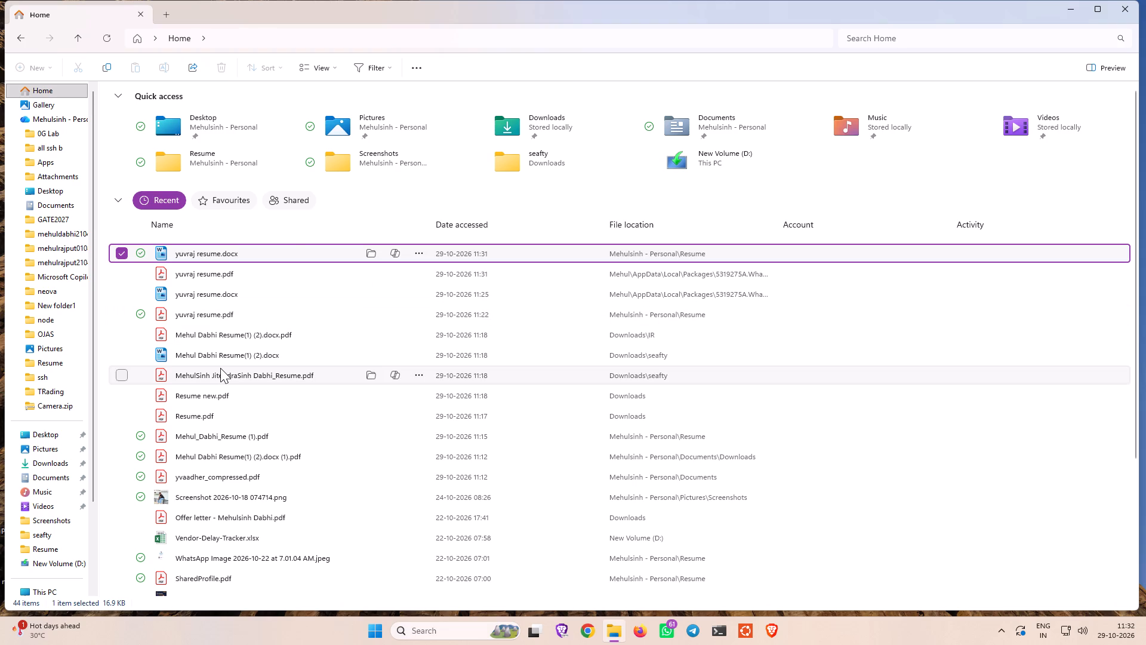
left_click(1142, 7)
left_click(1126, 10)
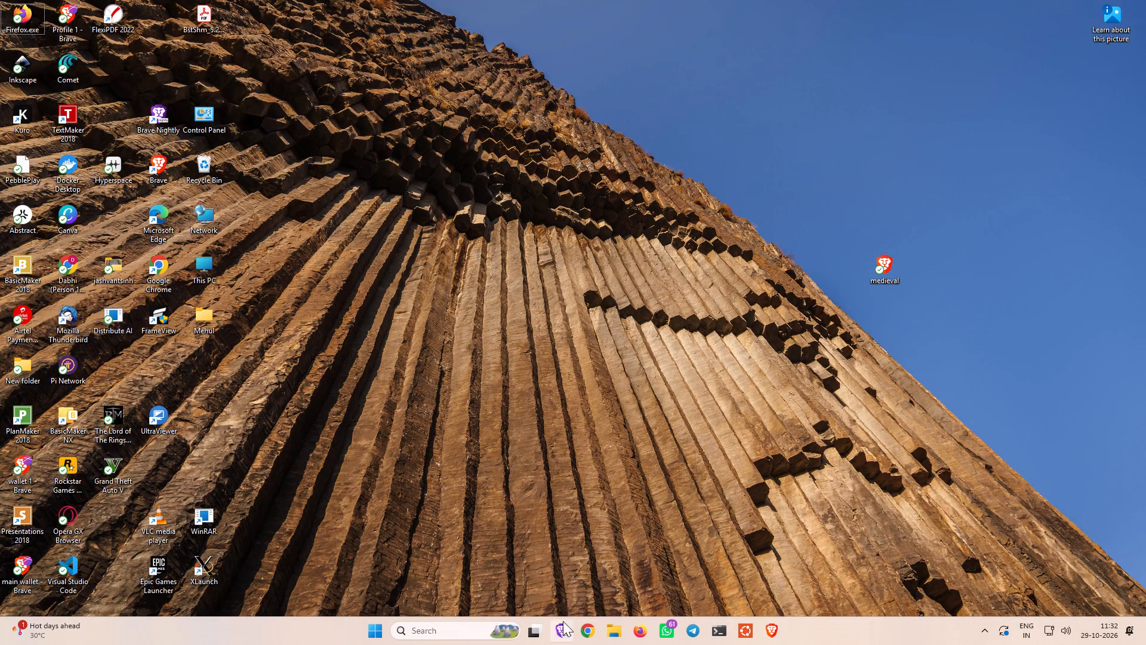
Open yuvraj resume.docx from the Resume folder in DOCX Editor Express, using the recent files in File Explorer.
left_click(613, 636)
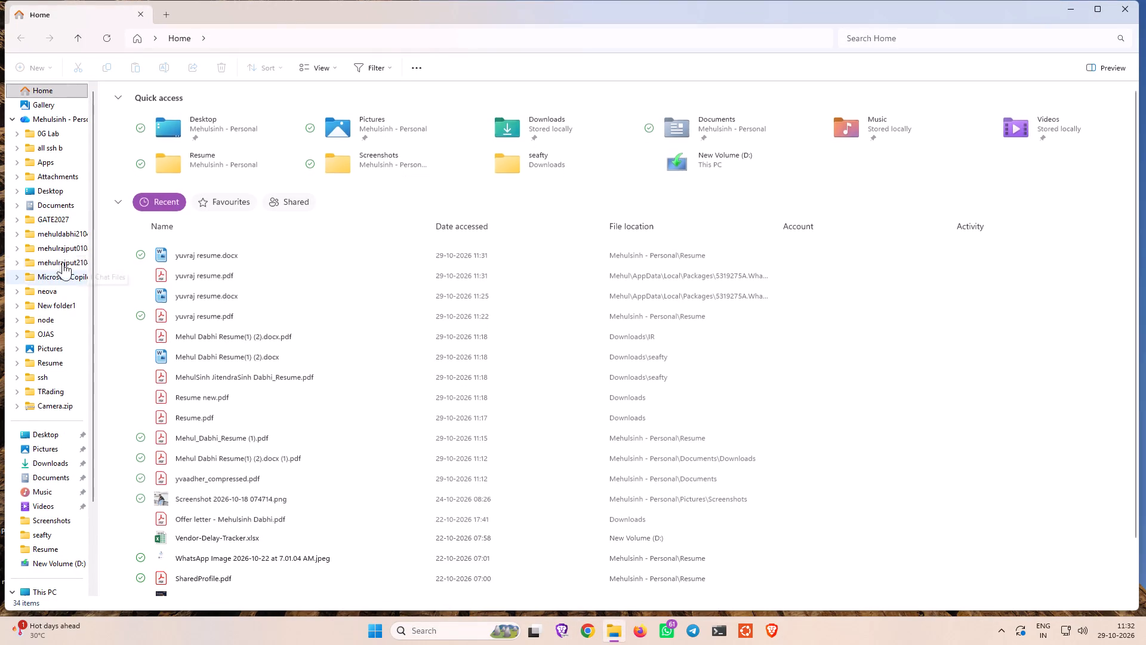
right_click(294, 255)
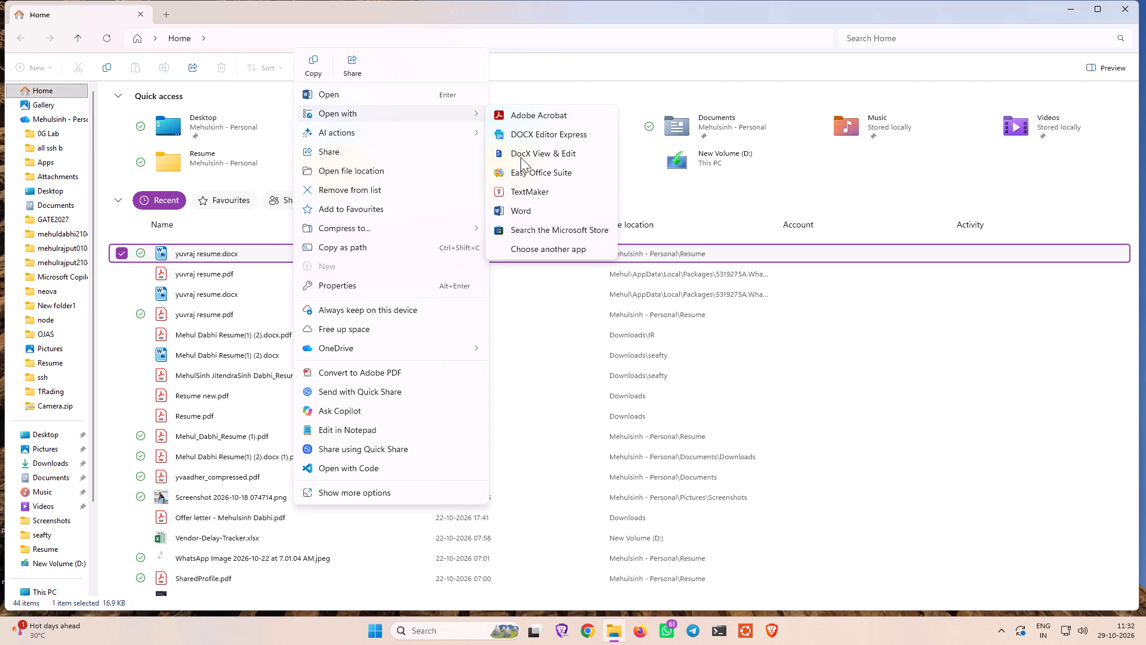
left_click(540, 133)
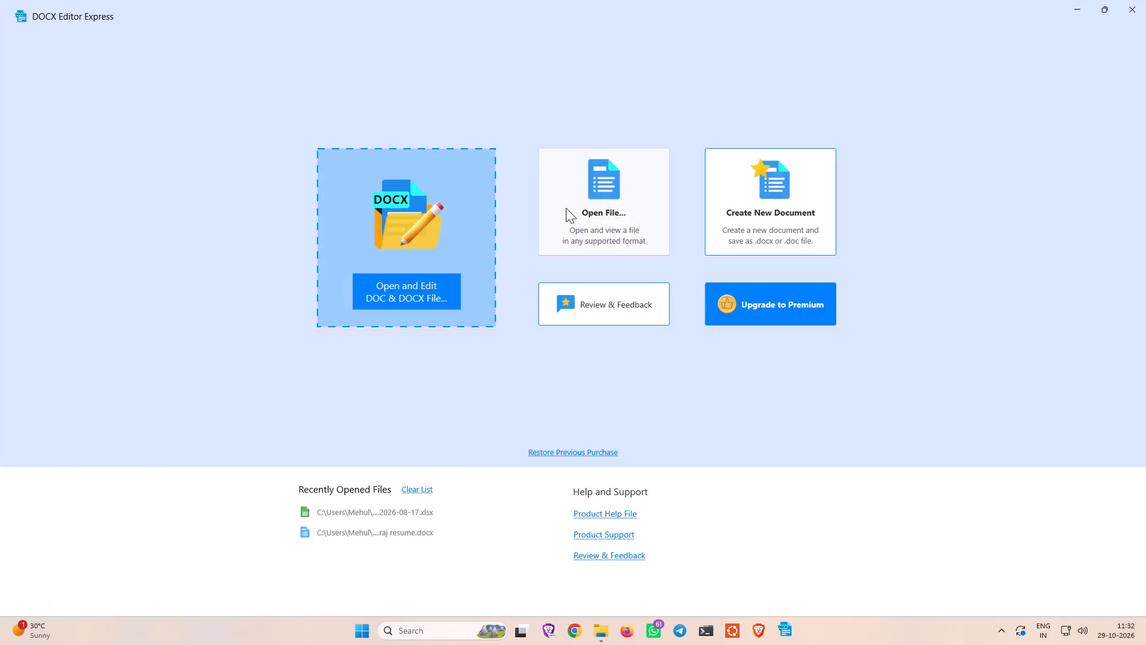
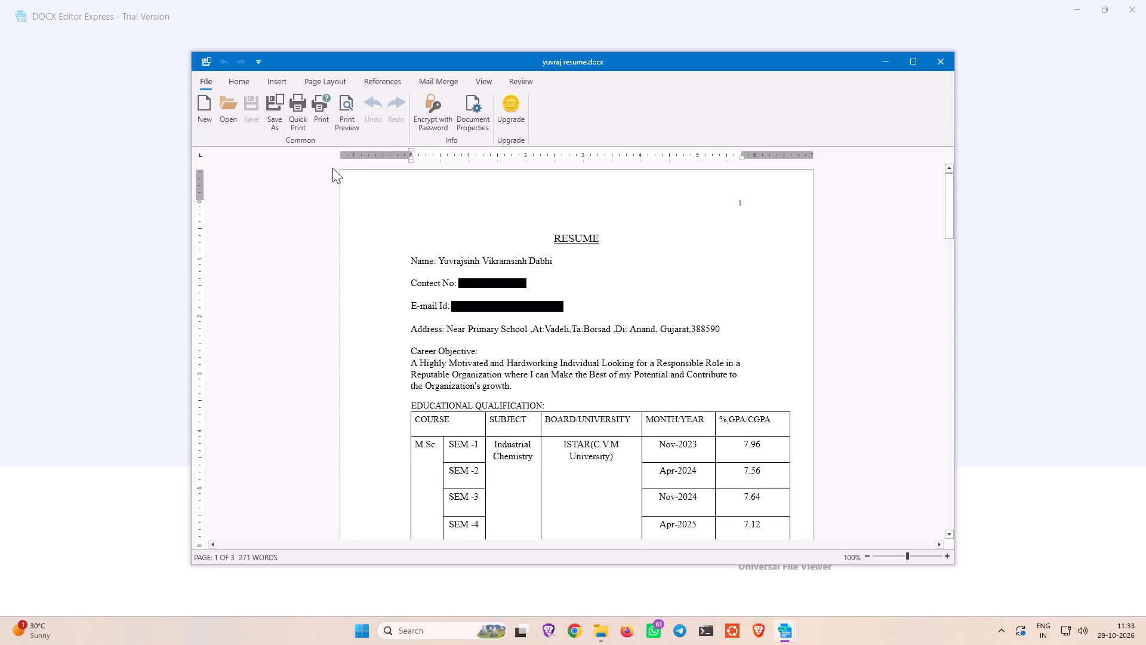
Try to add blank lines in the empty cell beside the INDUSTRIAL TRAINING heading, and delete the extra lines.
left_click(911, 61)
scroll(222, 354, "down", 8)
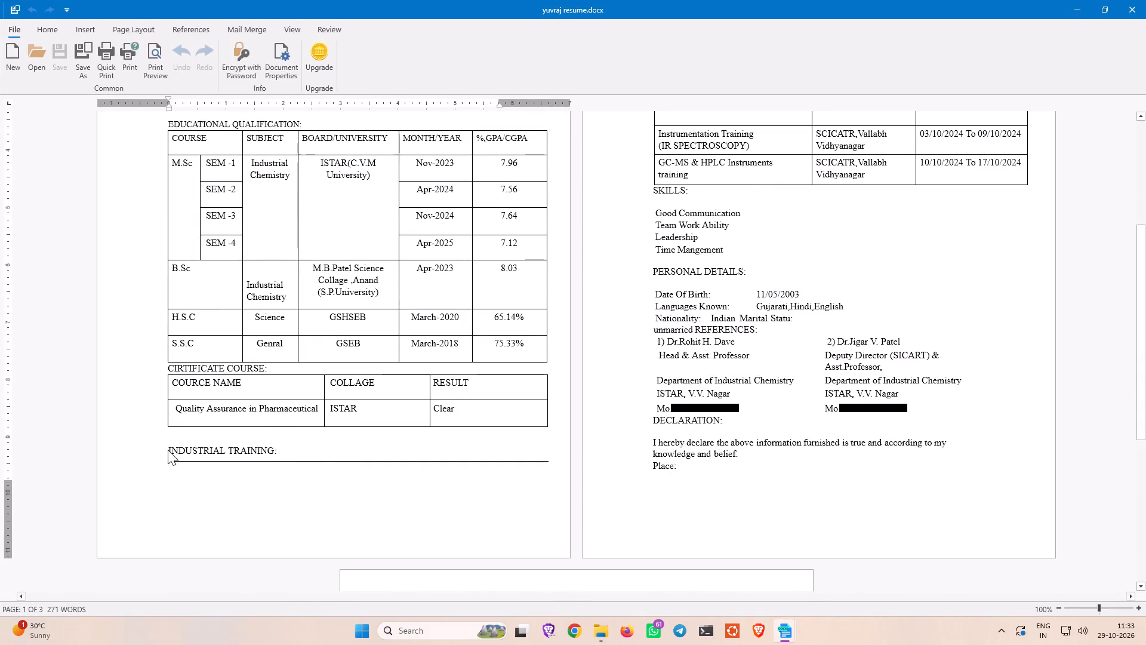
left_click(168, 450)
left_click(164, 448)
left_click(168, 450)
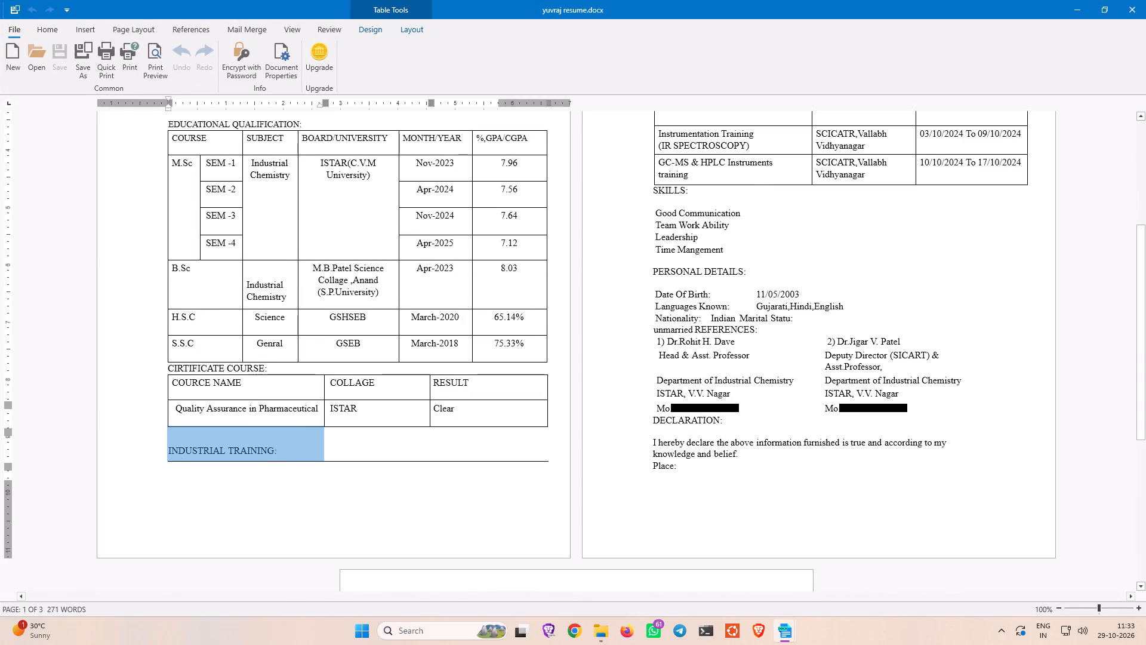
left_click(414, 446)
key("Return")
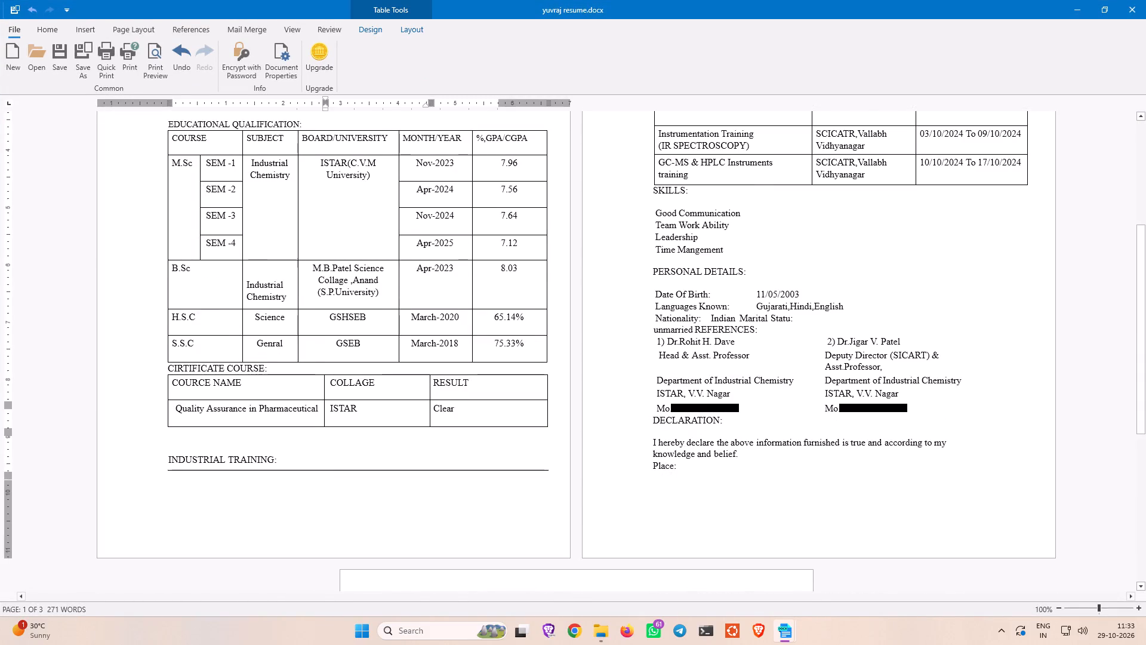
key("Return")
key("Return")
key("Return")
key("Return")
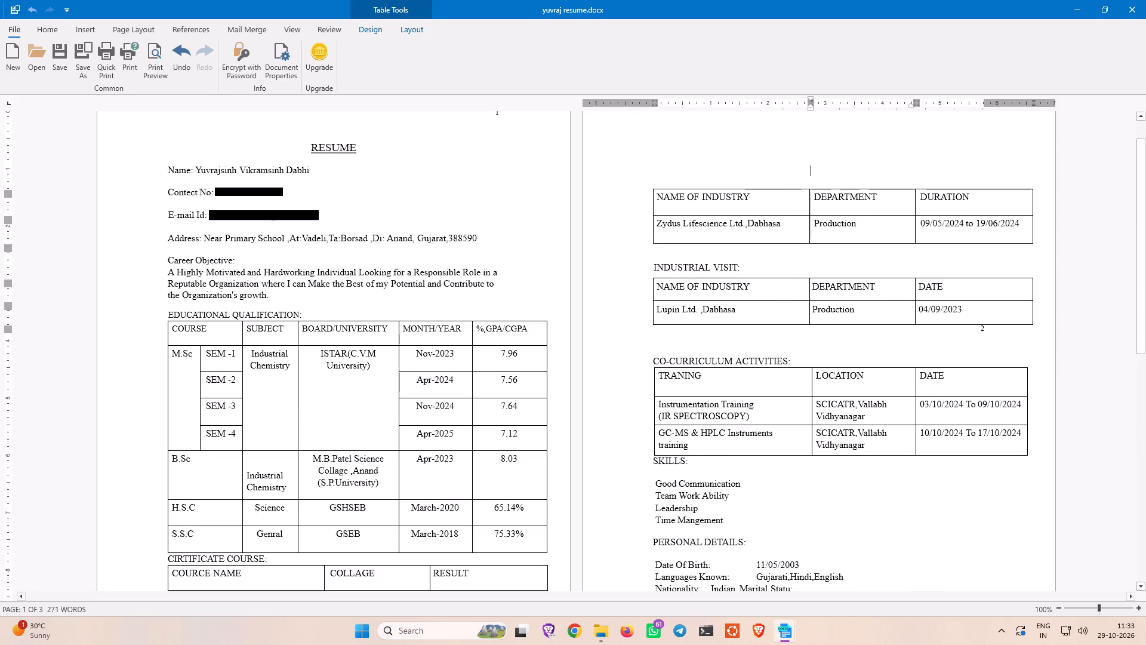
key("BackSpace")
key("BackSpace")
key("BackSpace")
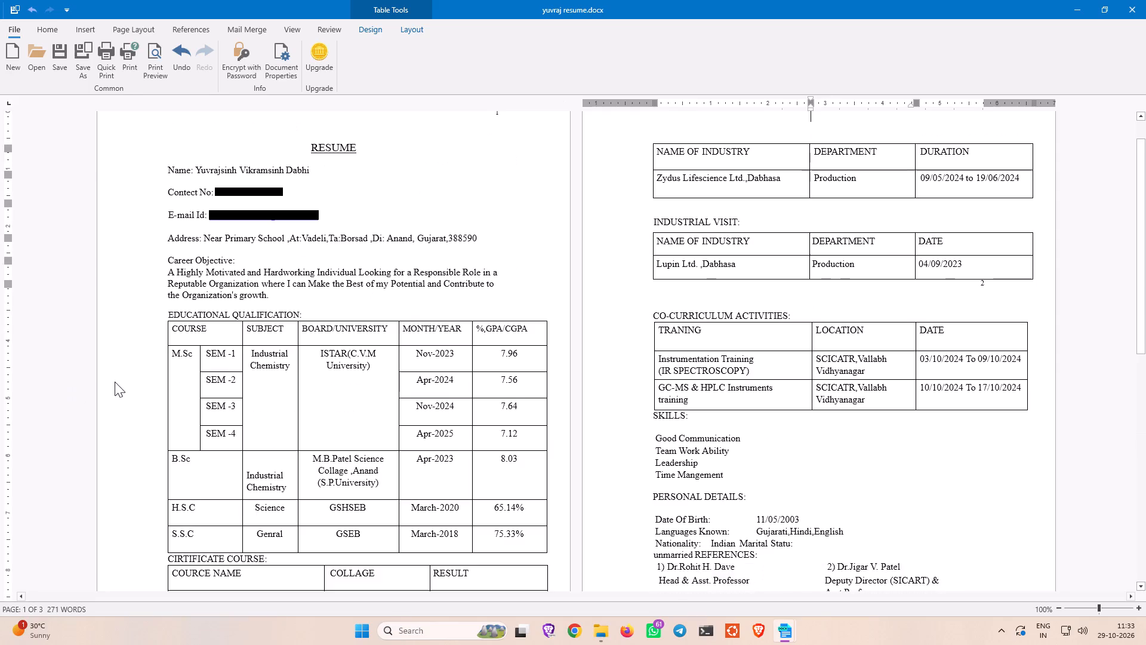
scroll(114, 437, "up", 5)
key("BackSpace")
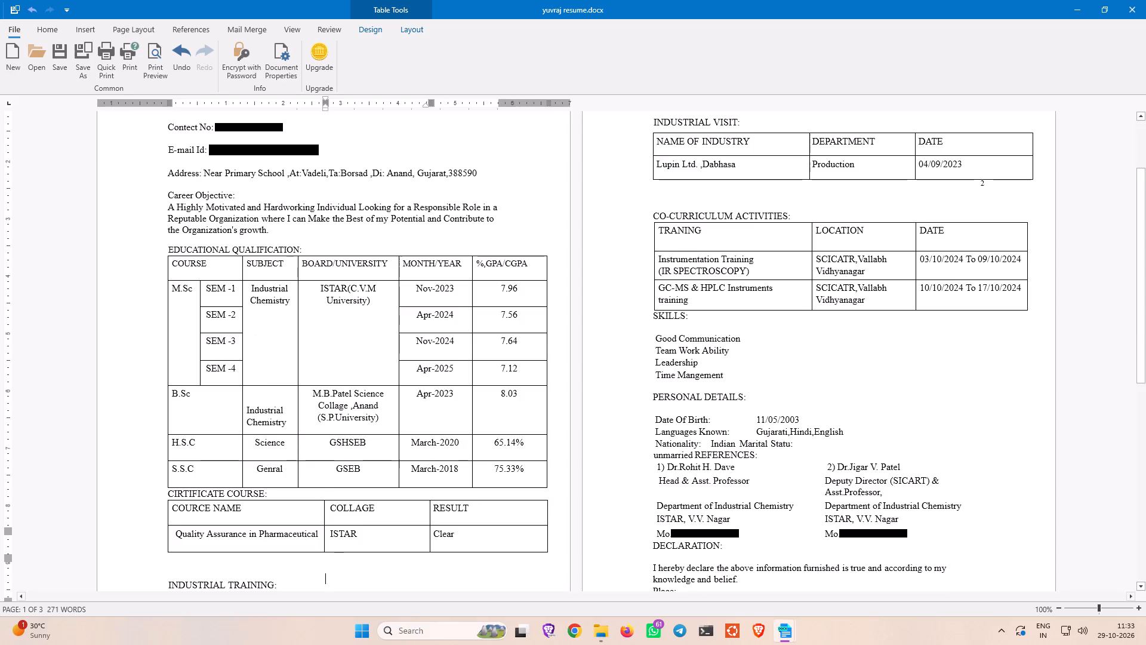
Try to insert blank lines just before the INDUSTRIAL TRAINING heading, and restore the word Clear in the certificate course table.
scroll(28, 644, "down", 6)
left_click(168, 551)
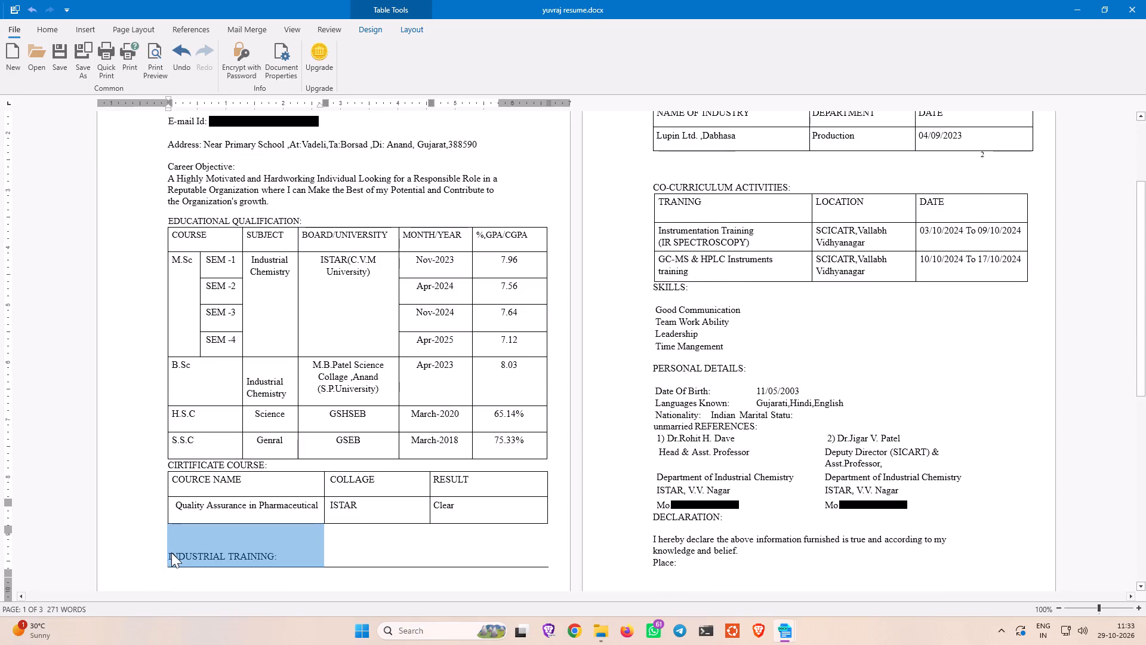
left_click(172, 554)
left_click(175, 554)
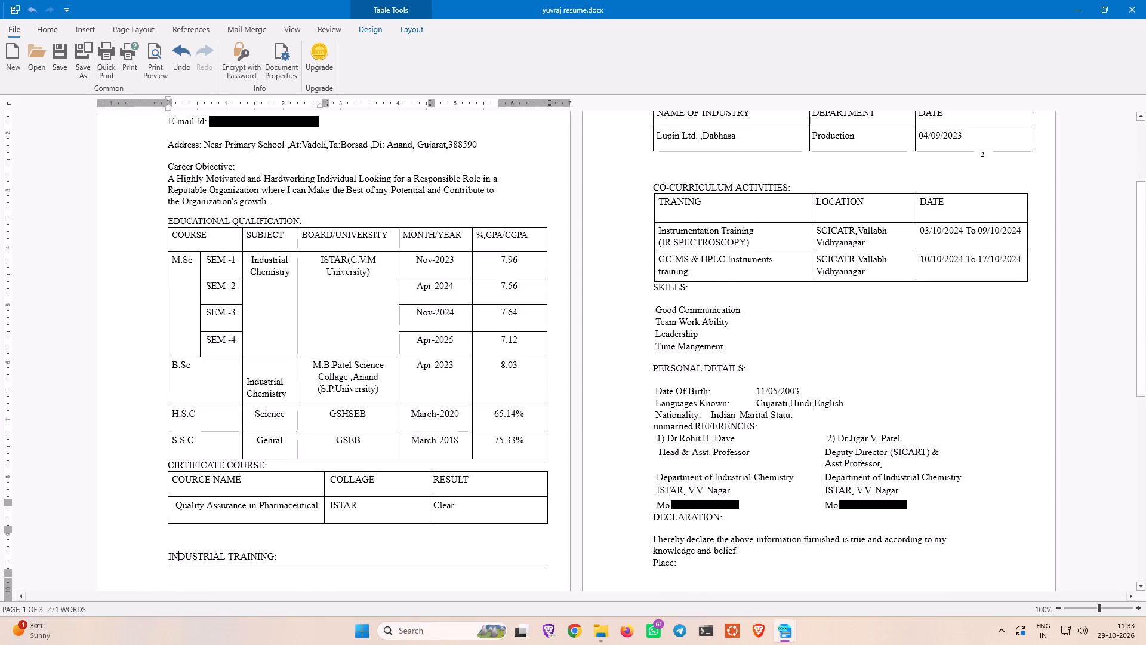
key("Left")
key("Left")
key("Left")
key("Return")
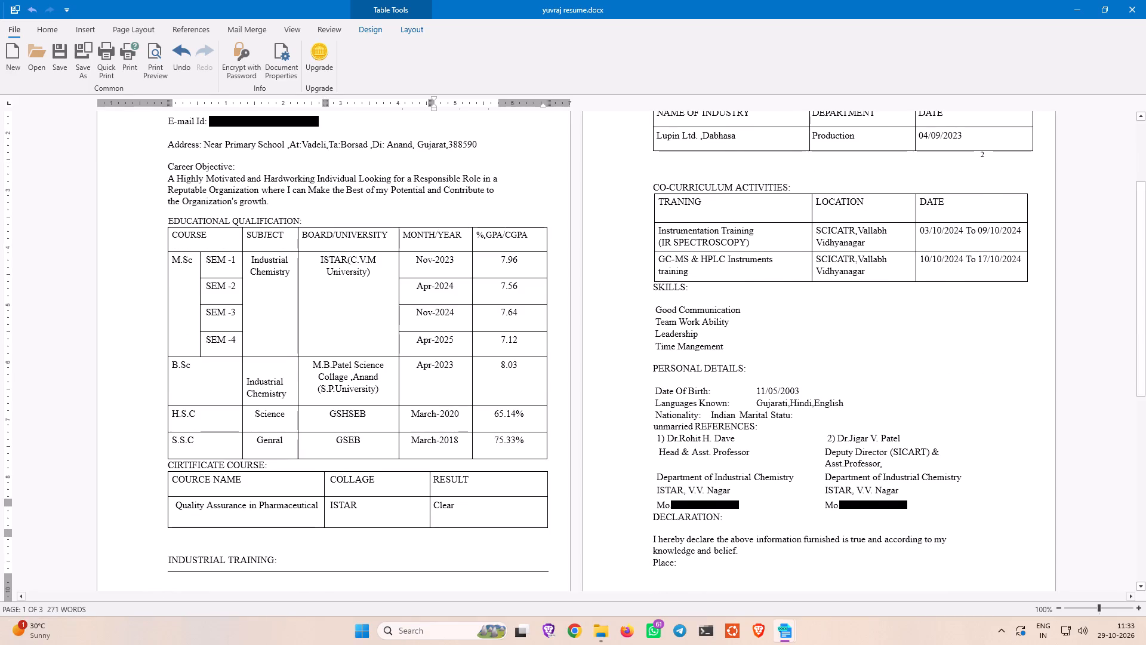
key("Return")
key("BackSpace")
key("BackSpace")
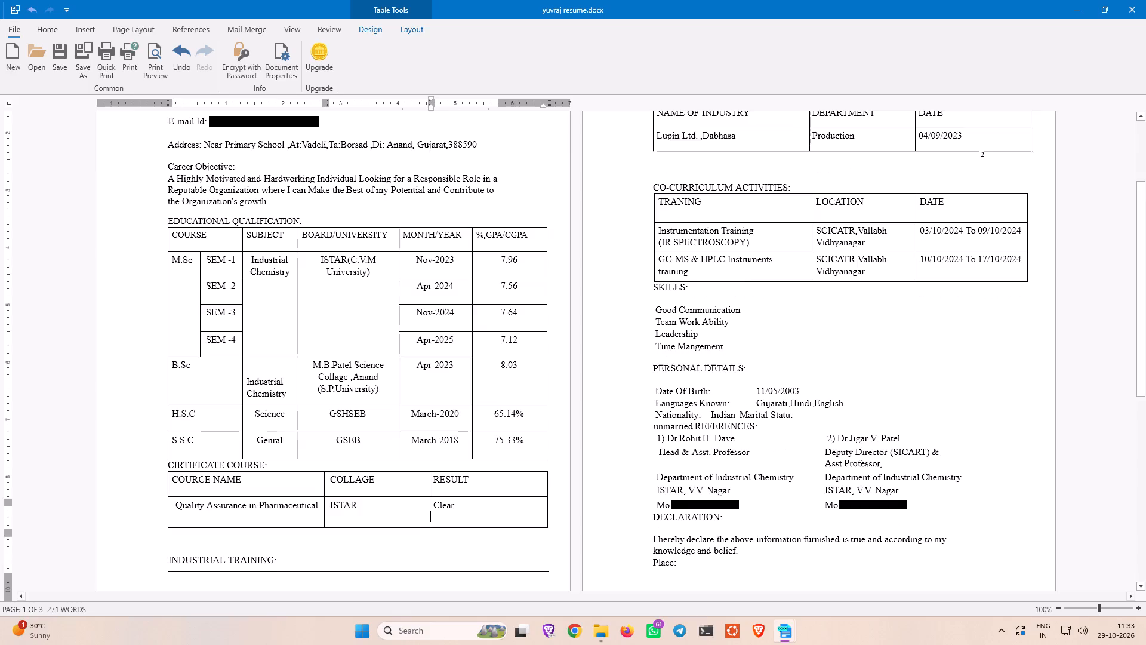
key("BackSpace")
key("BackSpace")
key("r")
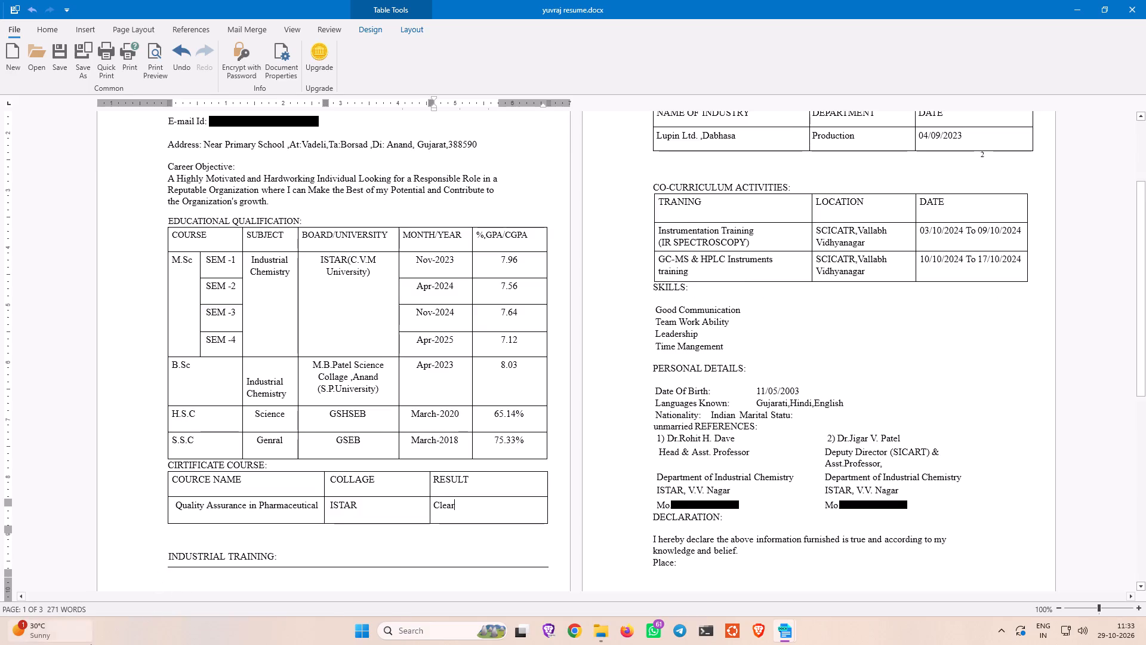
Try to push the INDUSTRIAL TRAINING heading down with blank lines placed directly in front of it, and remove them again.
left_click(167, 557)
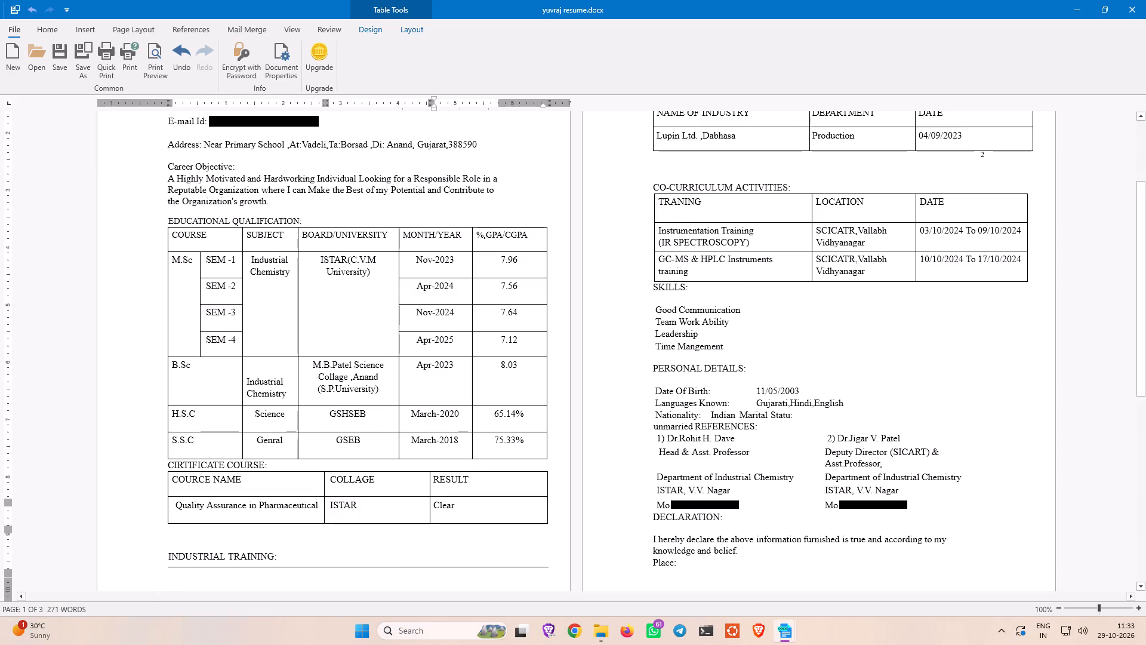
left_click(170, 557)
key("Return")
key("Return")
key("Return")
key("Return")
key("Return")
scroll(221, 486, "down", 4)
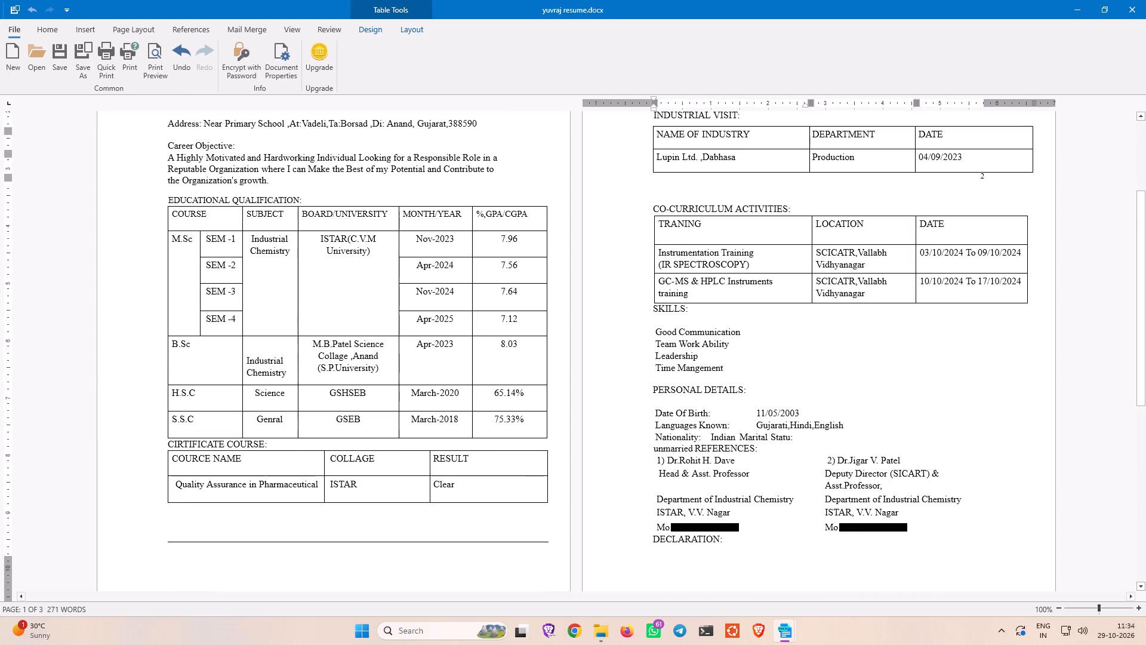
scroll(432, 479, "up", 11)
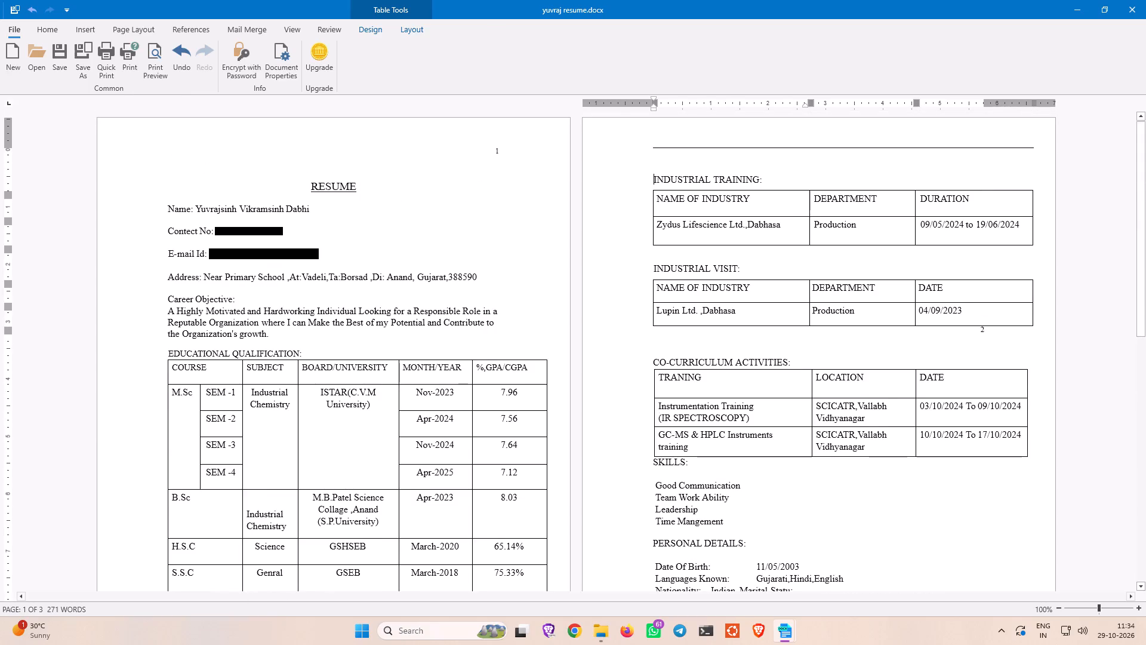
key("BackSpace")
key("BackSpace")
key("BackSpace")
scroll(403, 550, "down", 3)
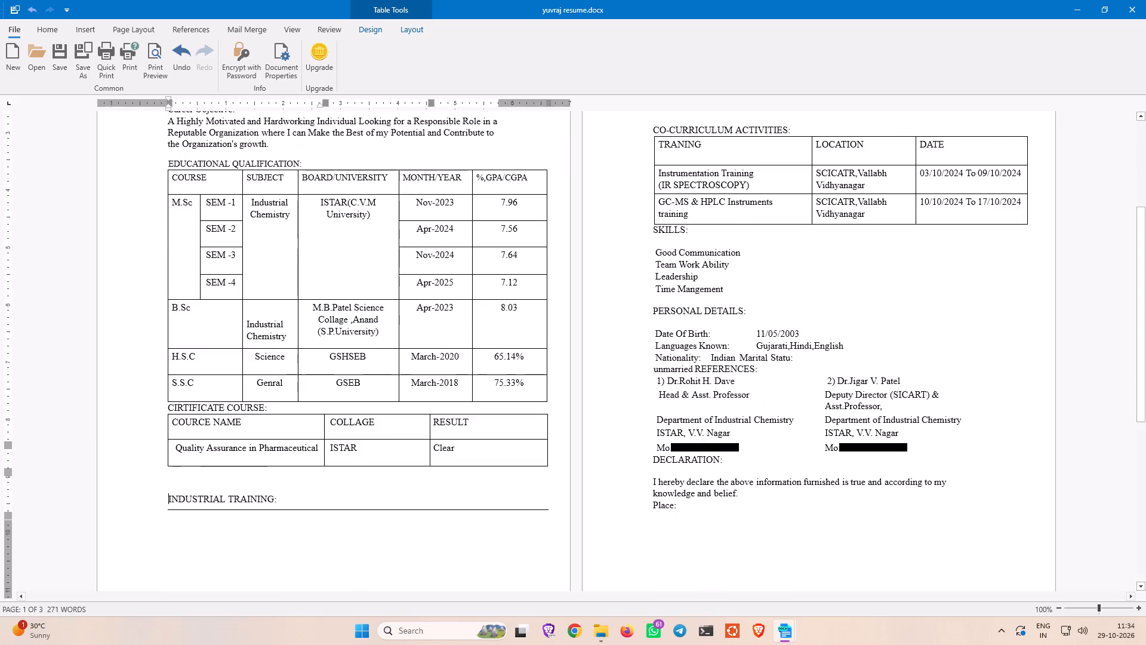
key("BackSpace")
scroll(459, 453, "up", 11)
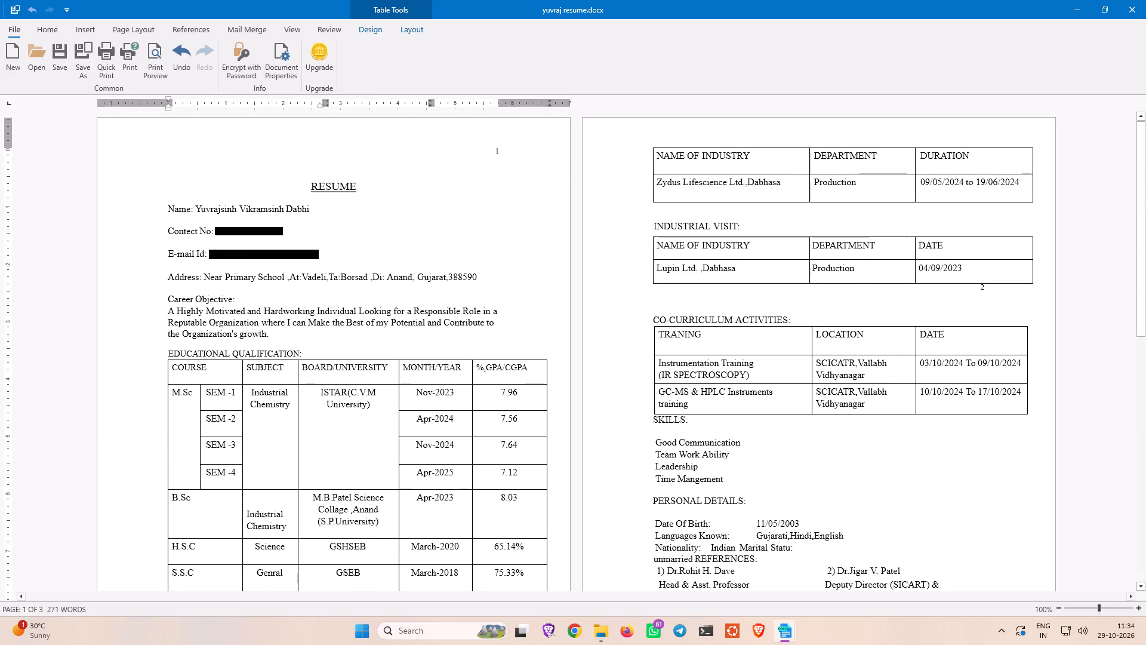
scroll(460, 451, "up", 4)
Close yuvraj resume.docx without saving the changes, along with the editor's start window and File Explorer.
left_click(1132, 9)
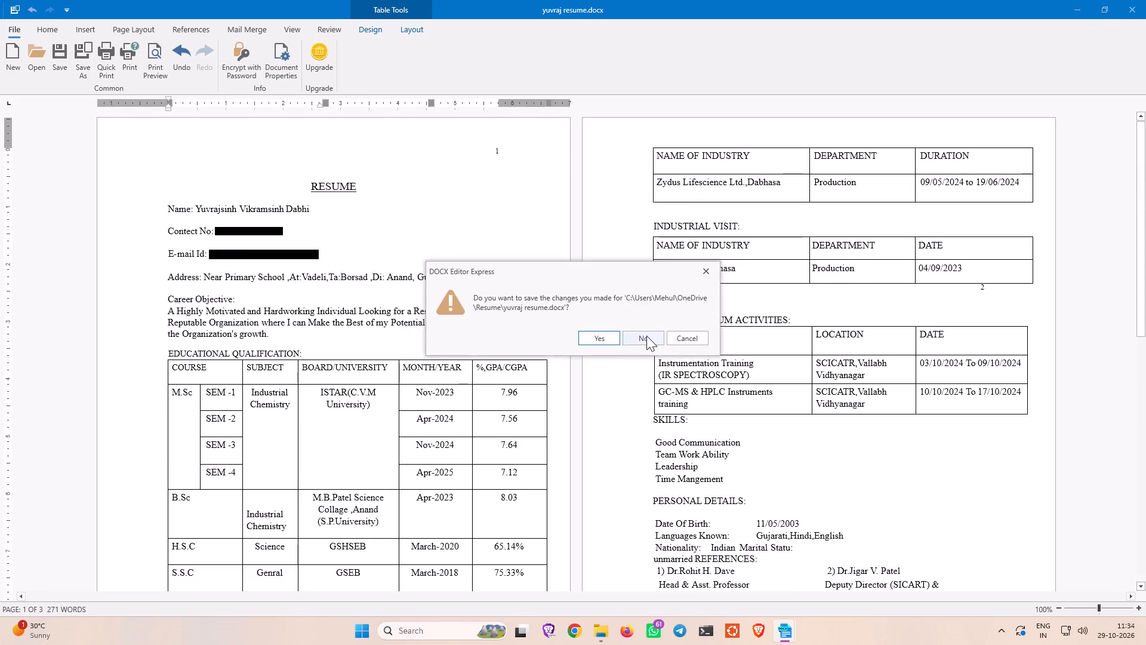
left_click(646, 336)
left_click(792, 140)
left_click(1135, 12)
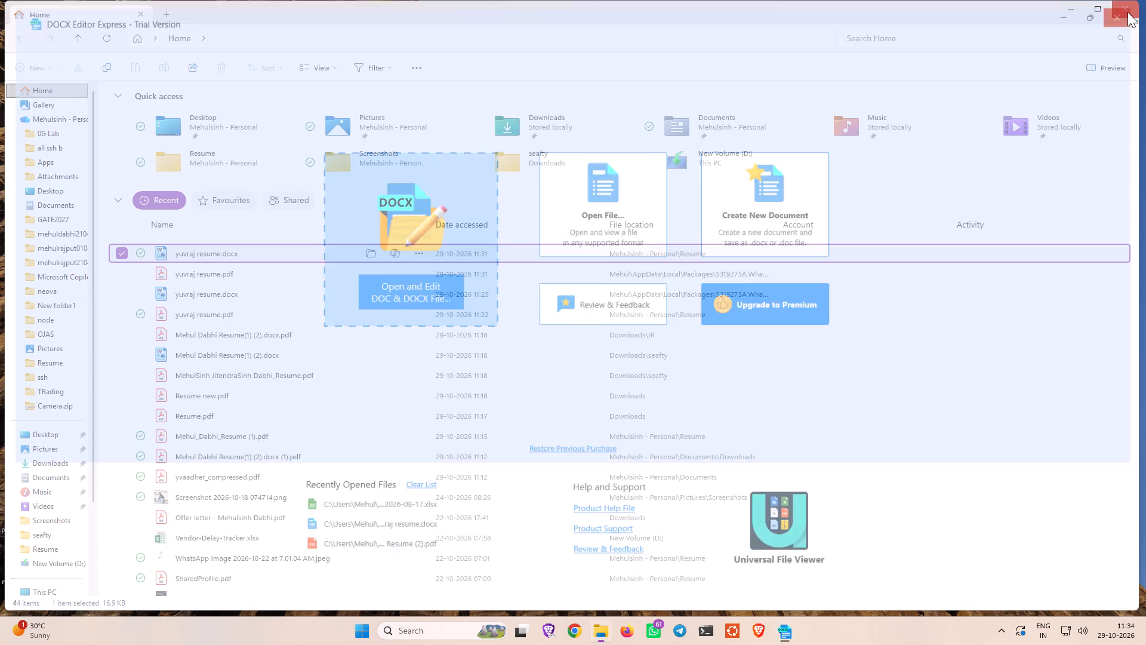
left_click(1123, 8)
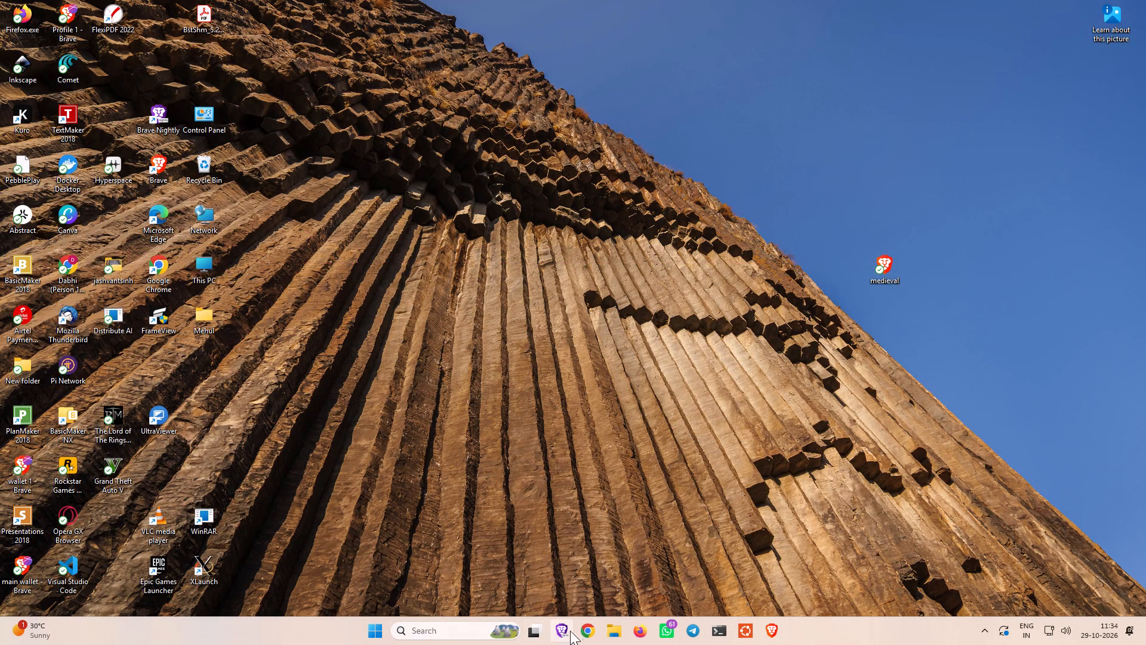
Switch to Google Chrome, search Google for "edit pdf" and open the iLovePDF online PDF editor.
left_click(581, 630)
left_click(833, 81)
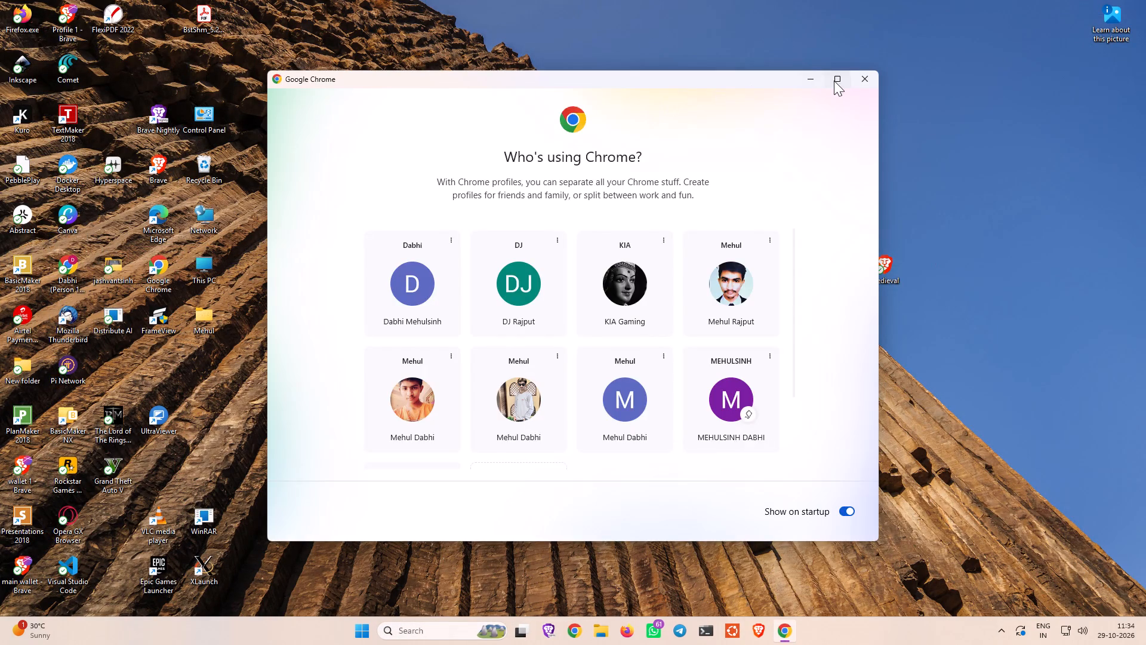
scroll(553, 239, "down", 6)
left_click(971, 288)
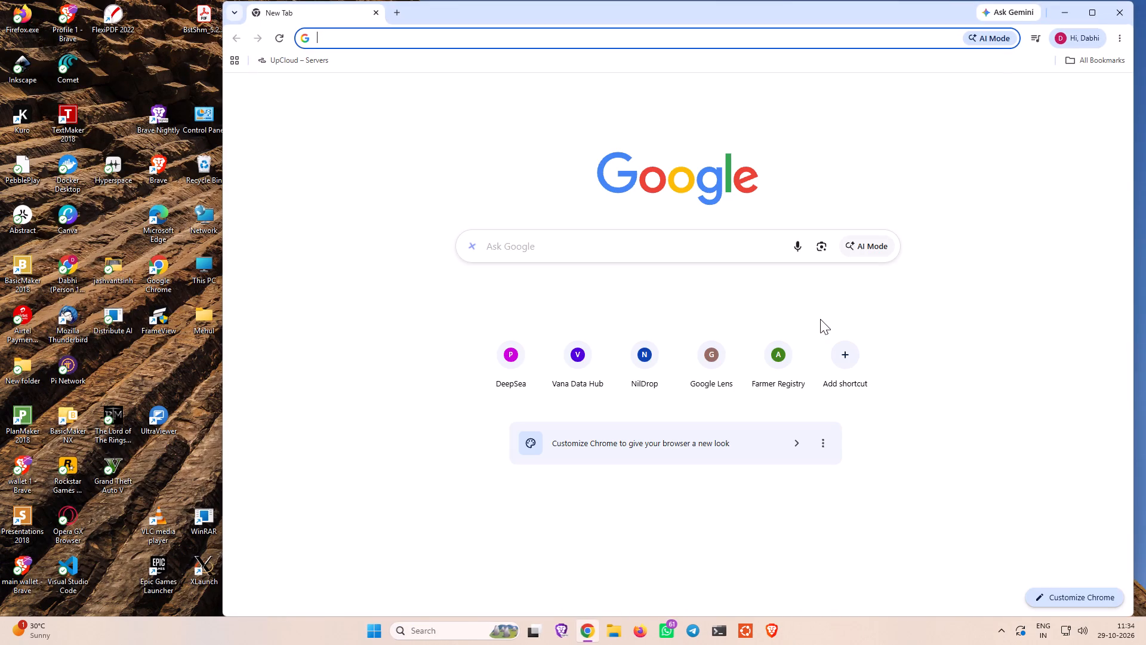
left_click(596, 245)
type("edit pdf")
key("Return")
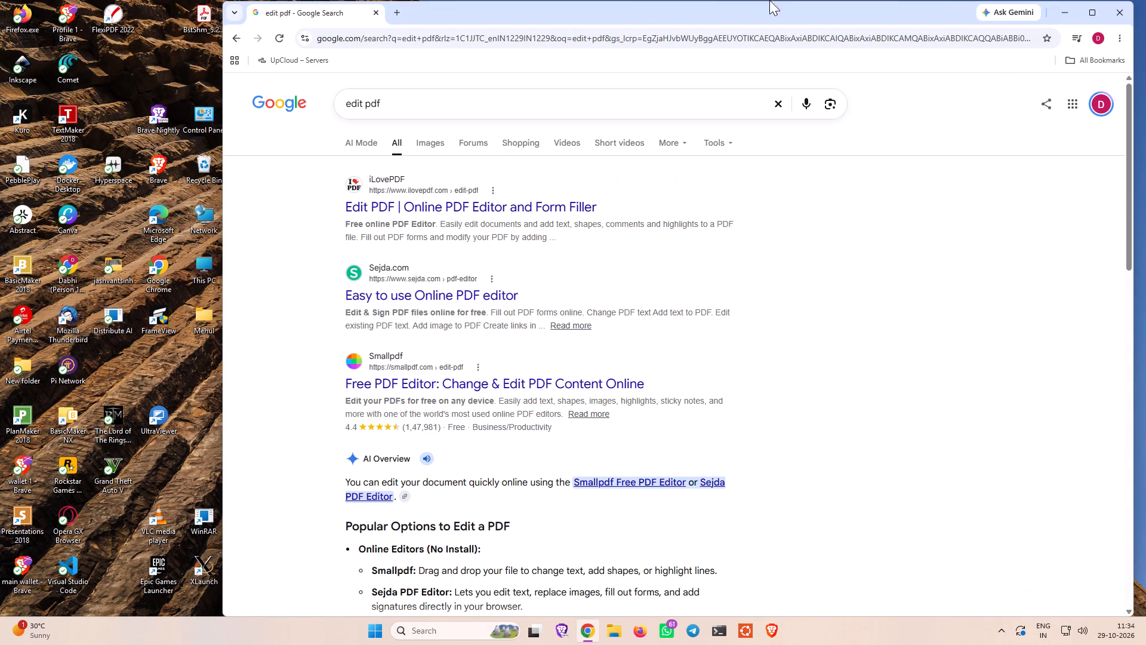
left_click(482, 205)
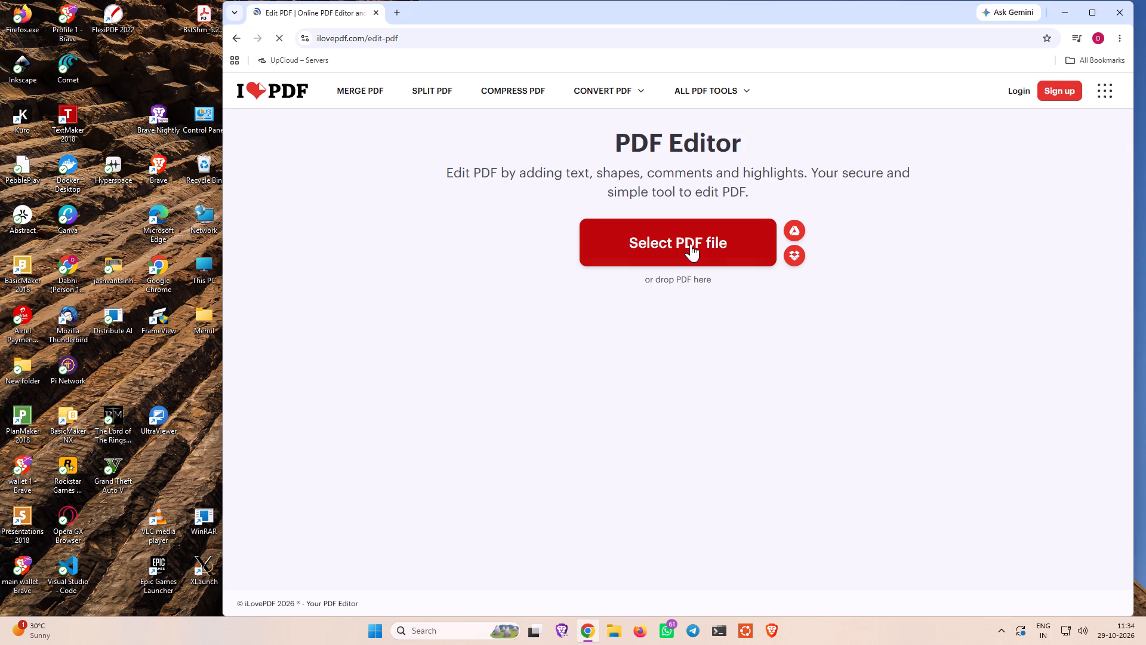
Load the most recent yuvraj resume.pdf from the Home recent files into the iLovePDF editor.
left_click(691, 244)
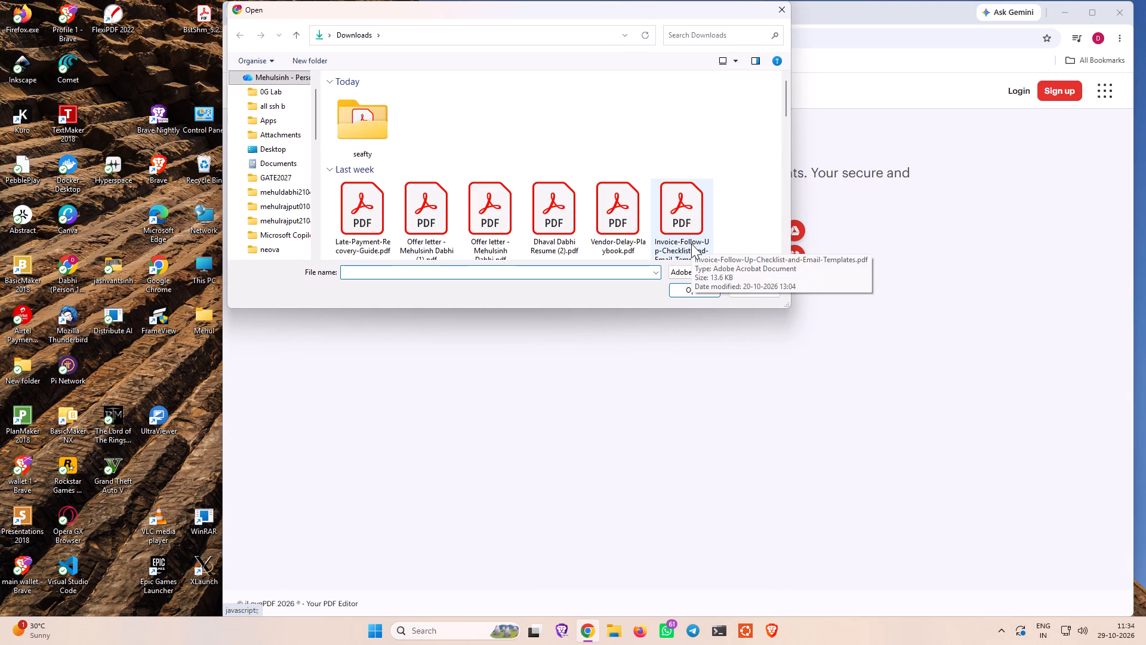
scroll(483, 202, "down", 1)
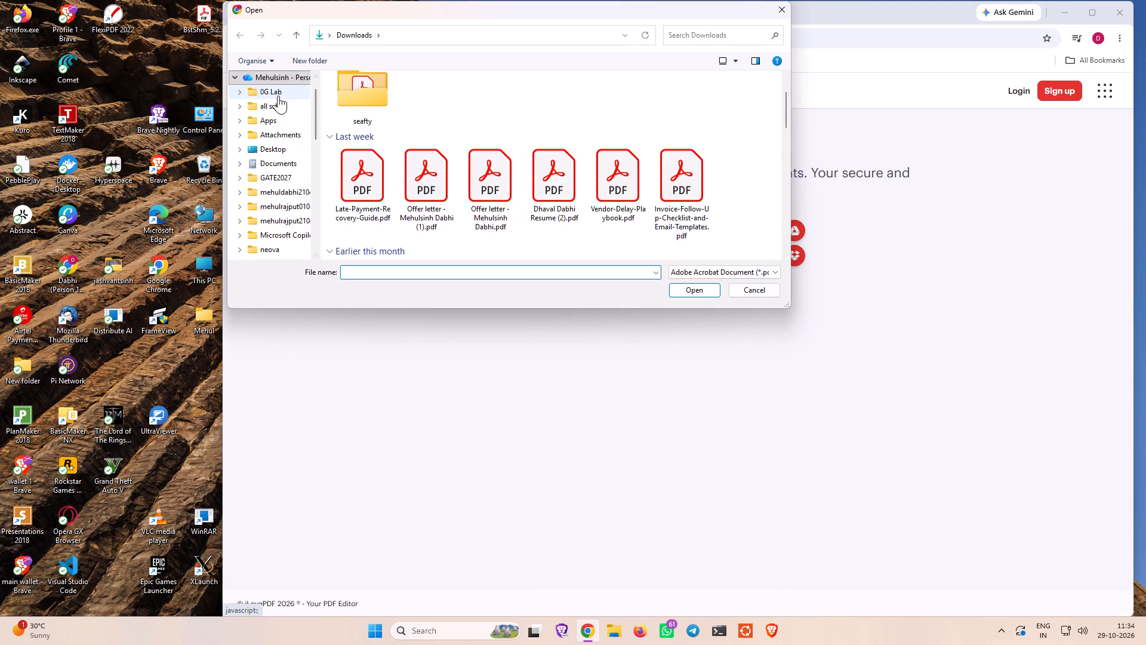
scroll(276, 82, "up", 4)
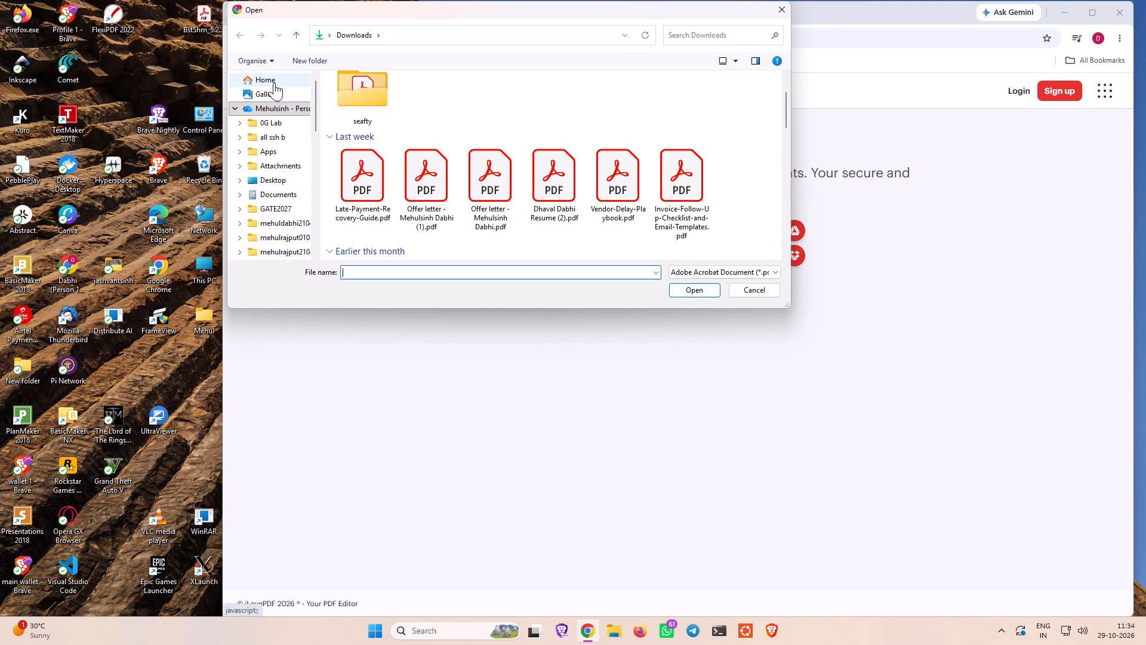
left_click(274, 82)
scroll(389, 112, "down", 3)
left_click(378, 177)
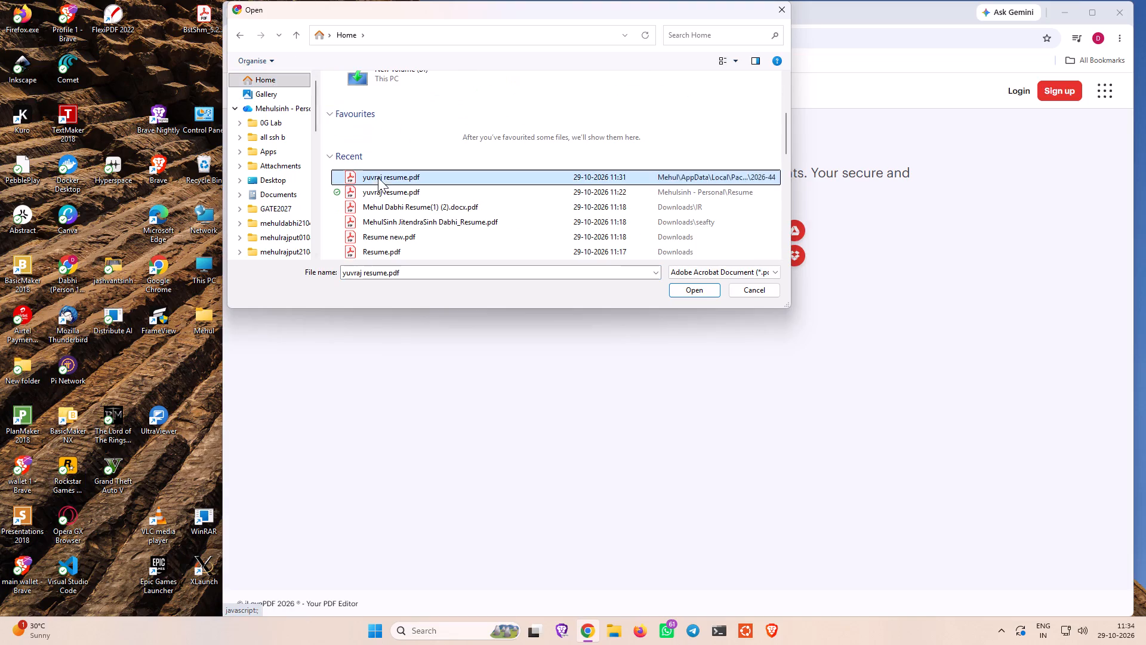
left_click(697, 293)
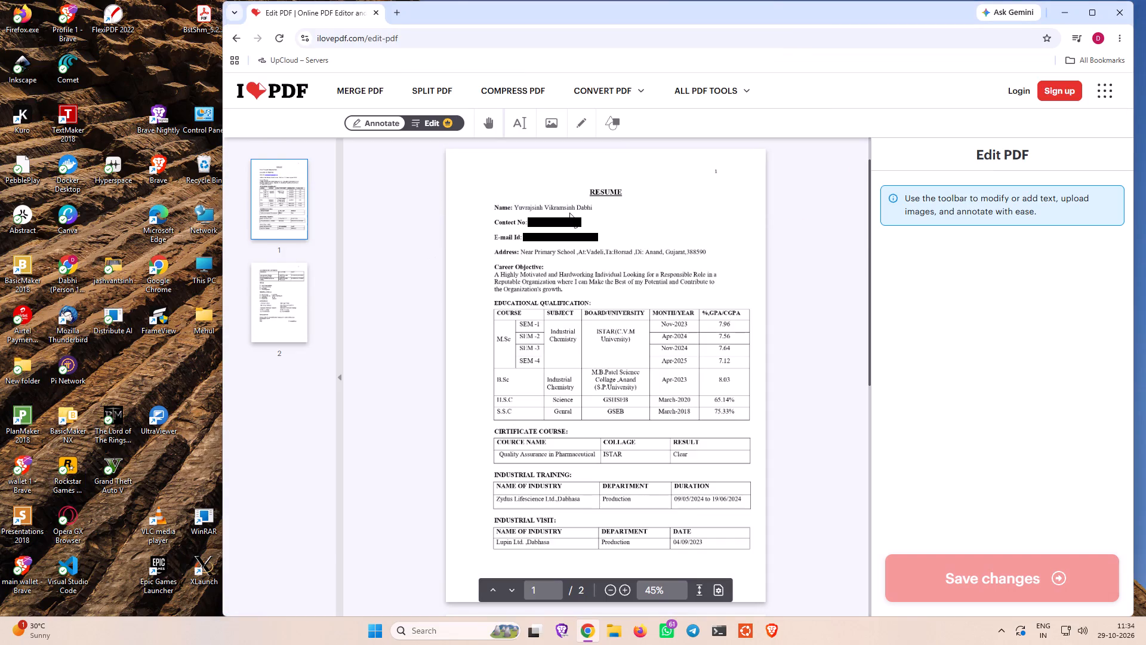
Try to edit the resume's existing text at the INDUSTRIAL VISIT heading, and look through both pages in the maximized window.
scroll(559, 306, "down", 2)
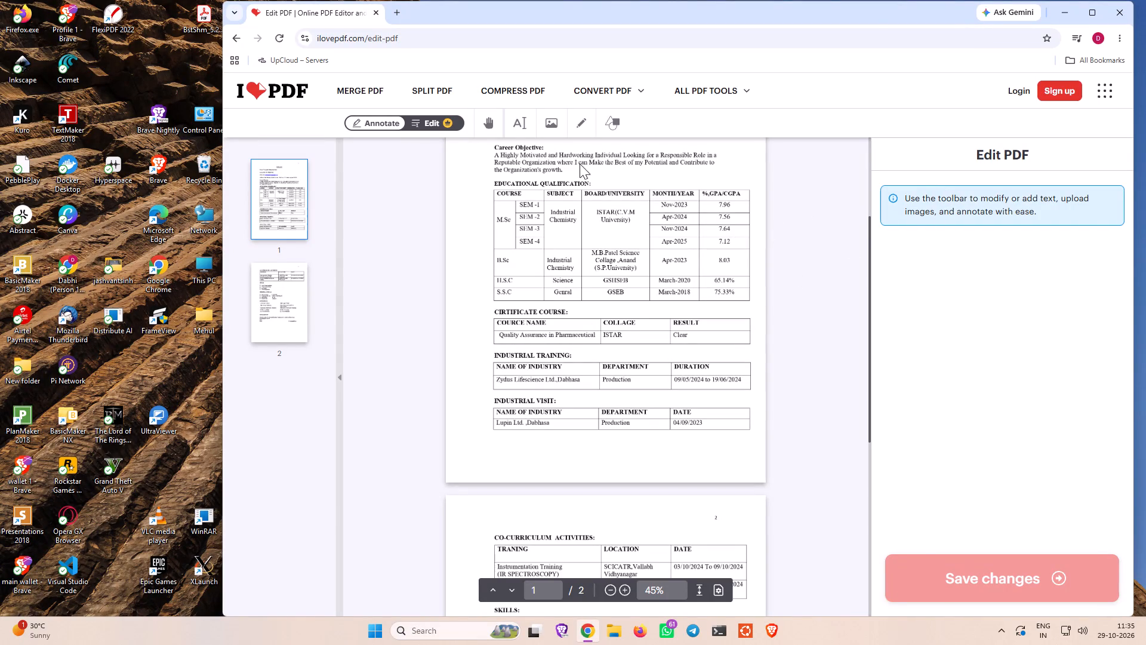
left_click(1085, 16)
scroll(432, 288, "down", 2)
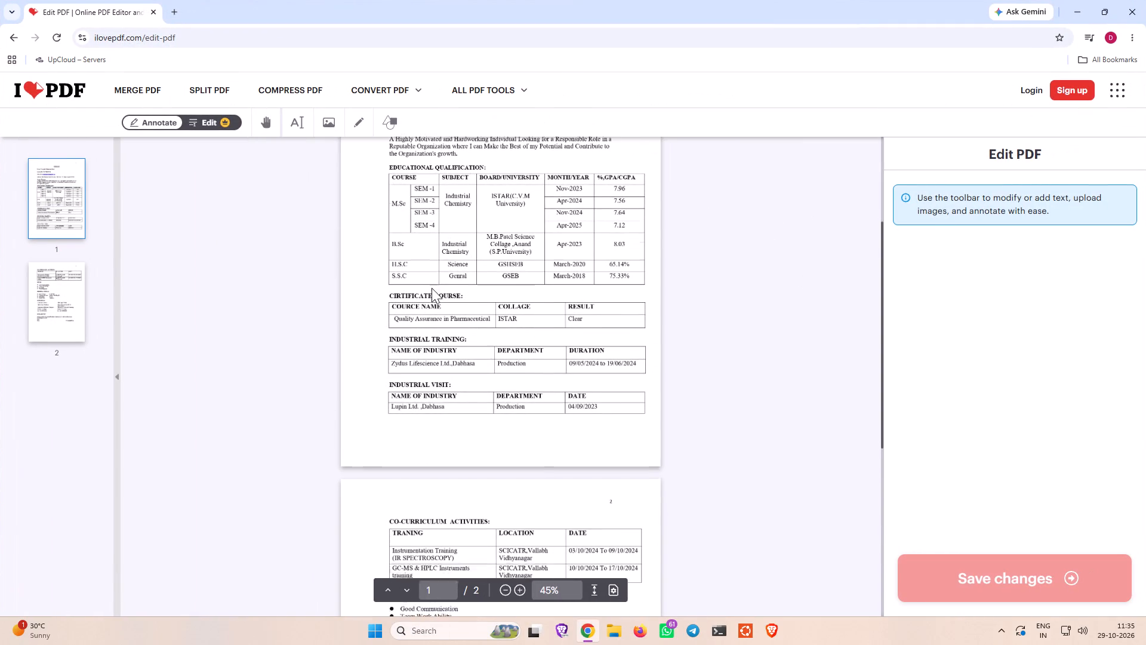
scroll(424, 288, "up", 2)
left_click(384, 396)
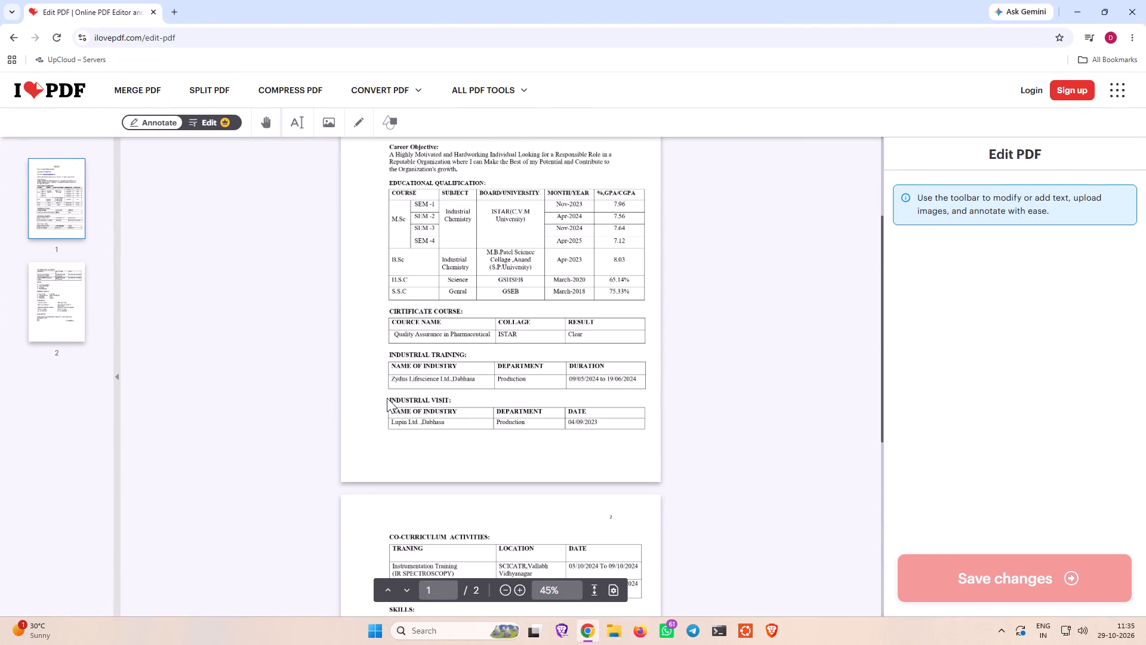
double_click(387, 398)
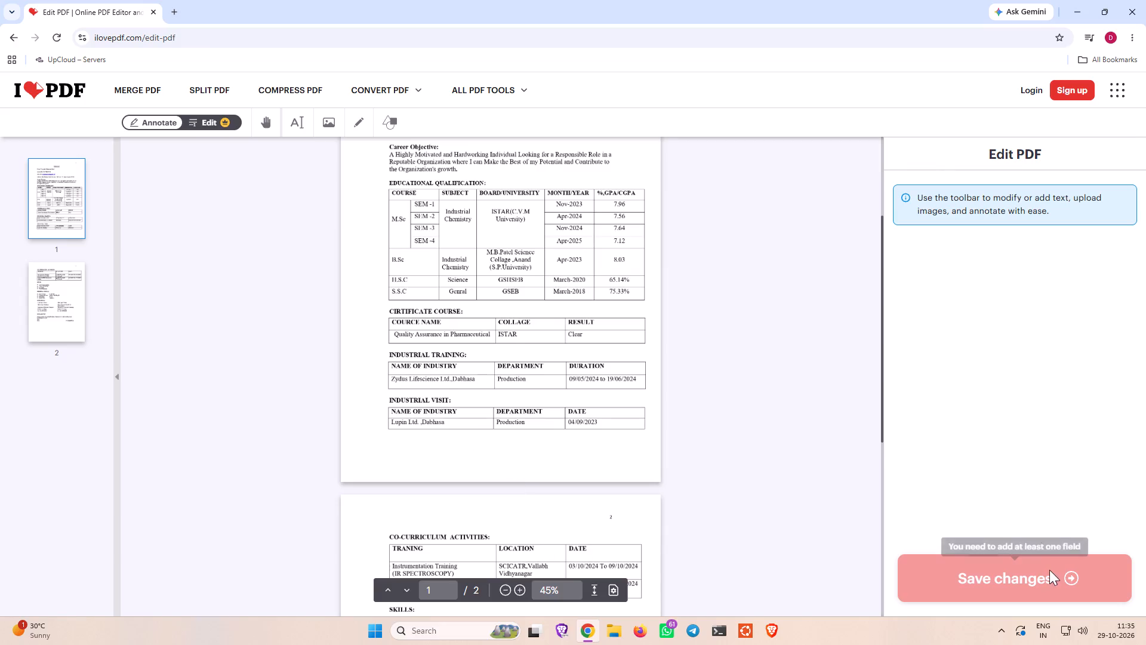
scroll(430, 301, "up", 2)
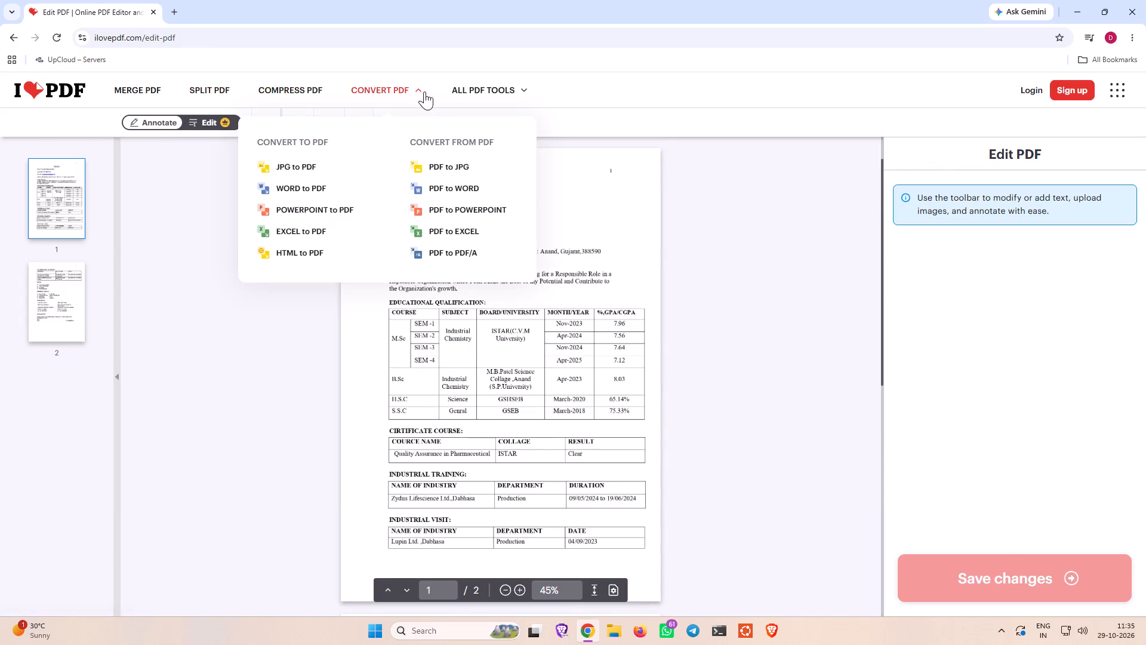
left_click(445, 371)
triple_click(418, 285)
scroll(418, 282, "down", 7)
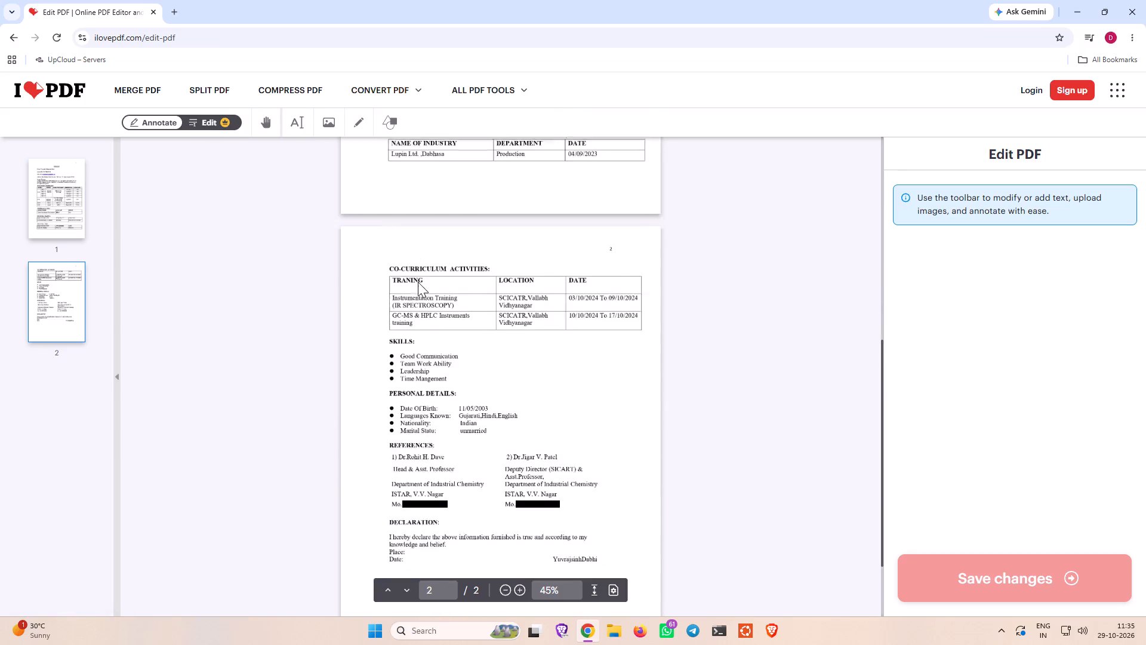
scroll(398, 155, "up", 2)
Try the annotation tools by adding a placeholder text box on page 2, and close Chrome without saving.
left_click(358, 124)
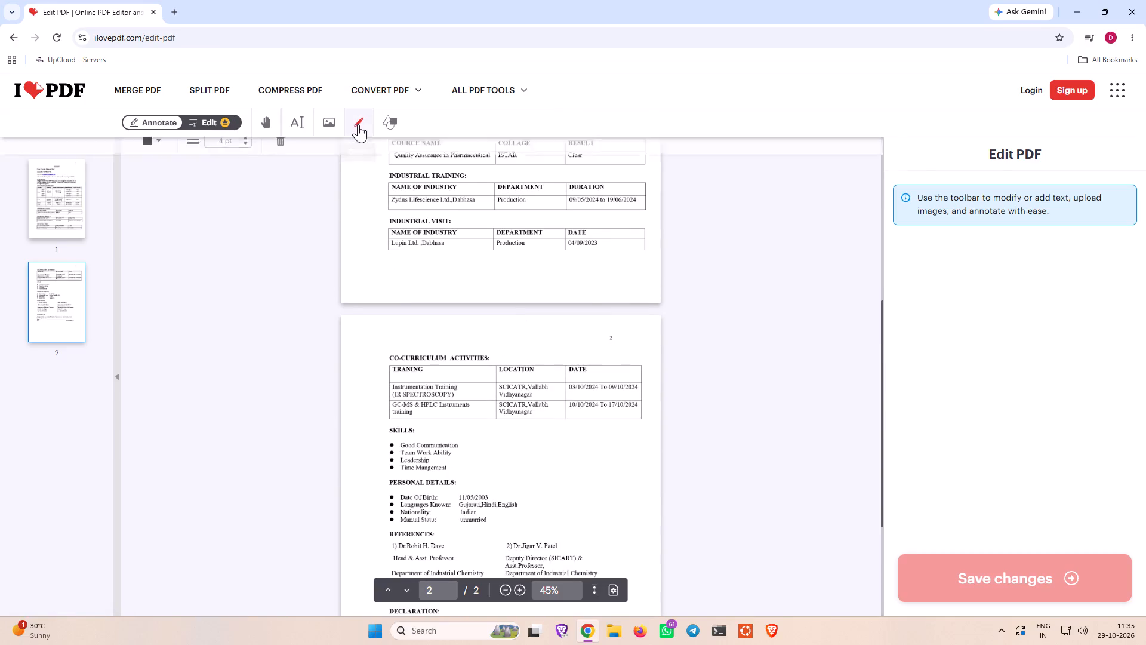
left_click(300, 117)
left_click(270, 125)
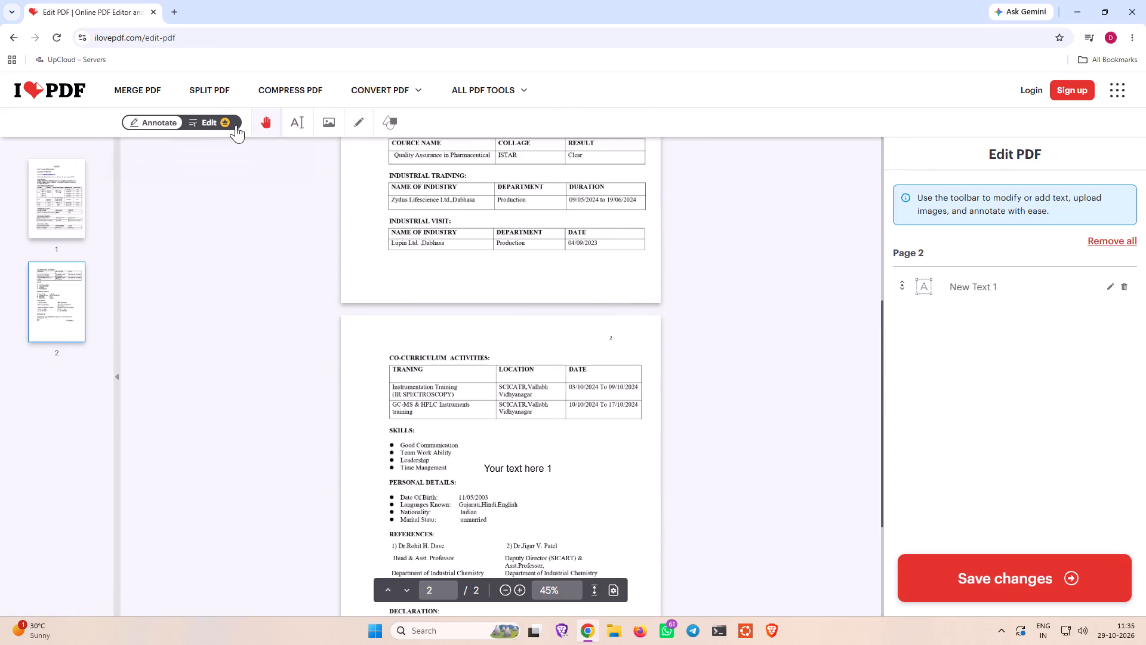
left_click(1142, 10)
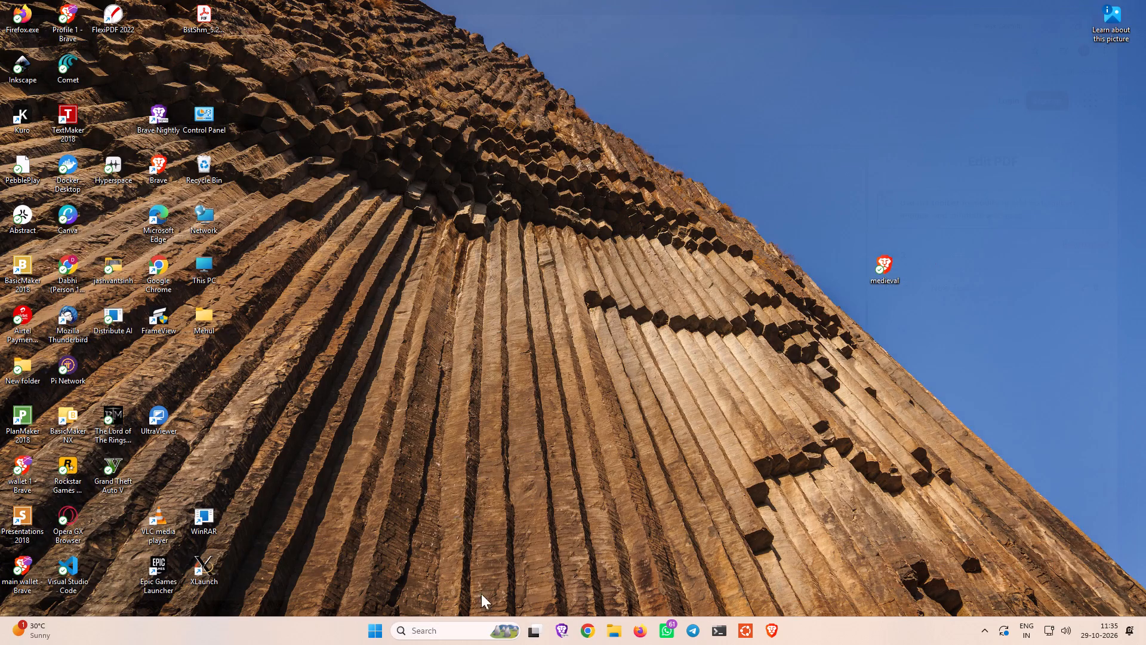